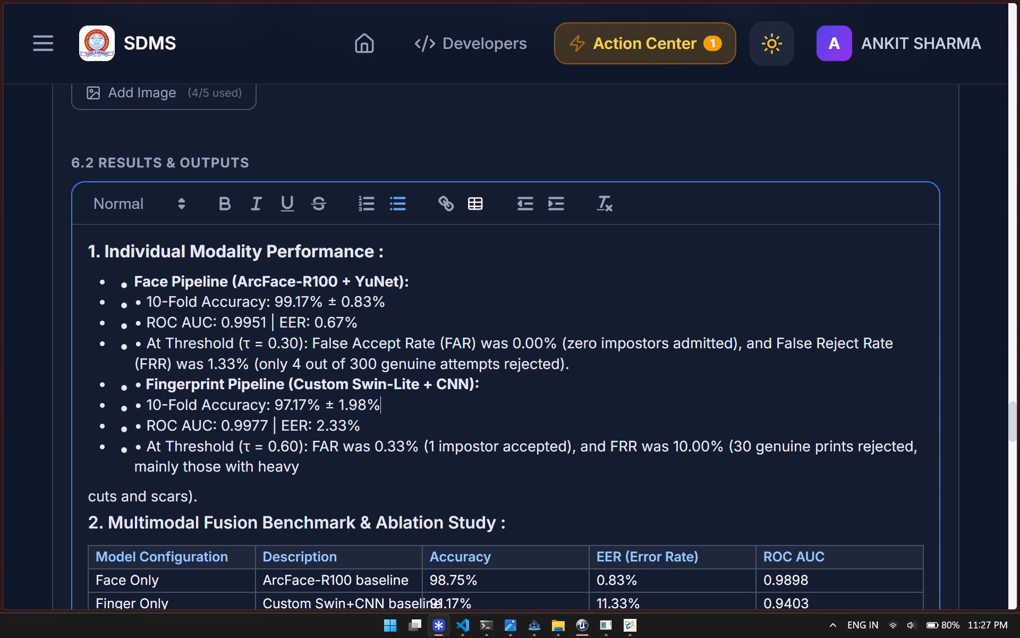
Join the stray "cuts and scars)." line to the τ = 0.60 threshold text in section 6.2, separated by a space.
scroll(236, 447, "down", 1)
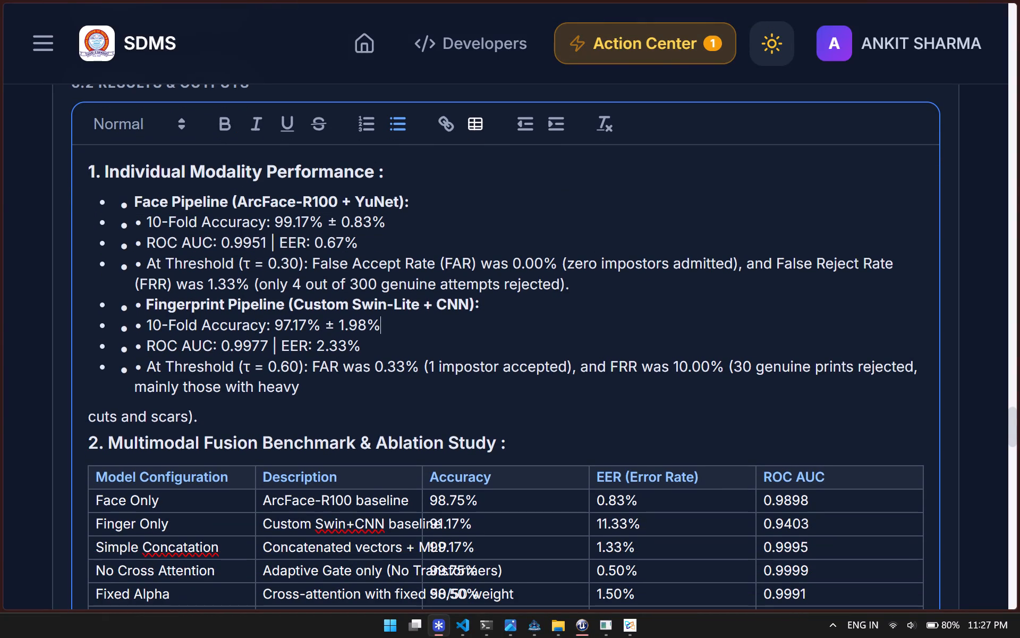
left_click(315, 390)
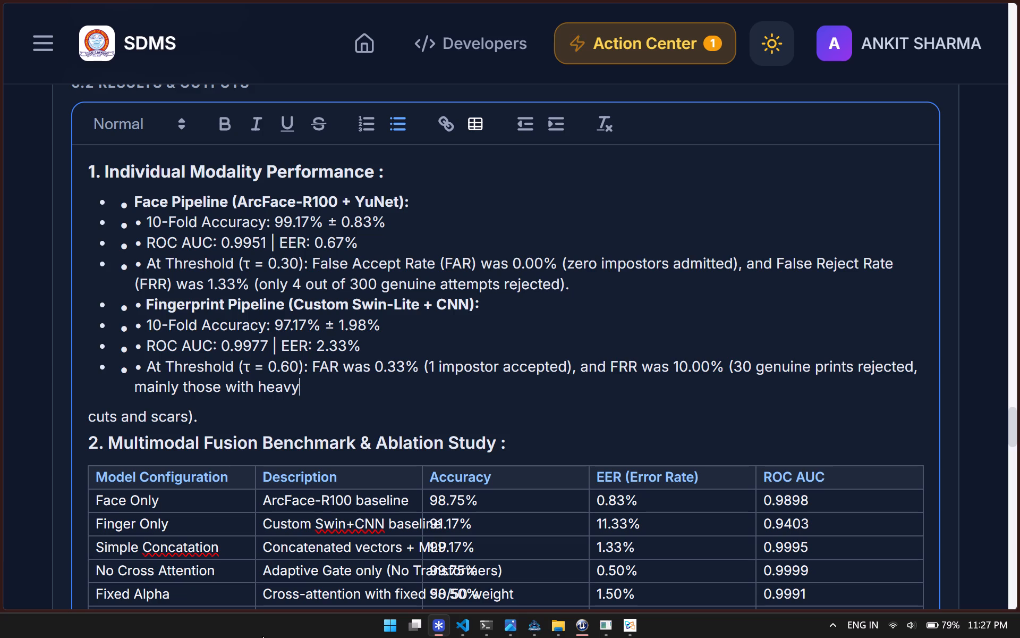
scroll(257, 637, "down", 1)
key("Delete")
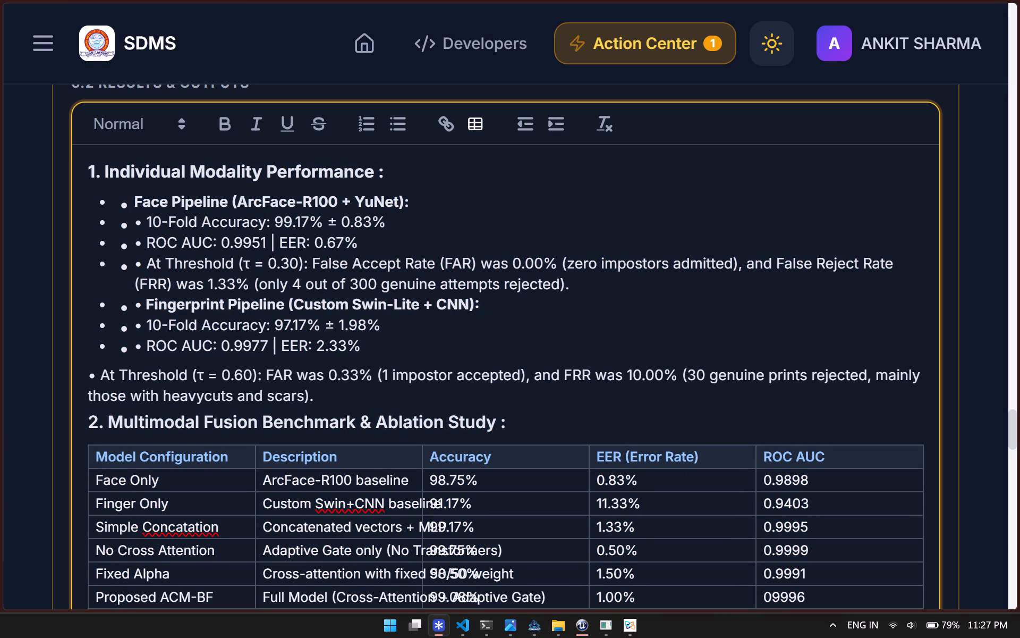
key("space")
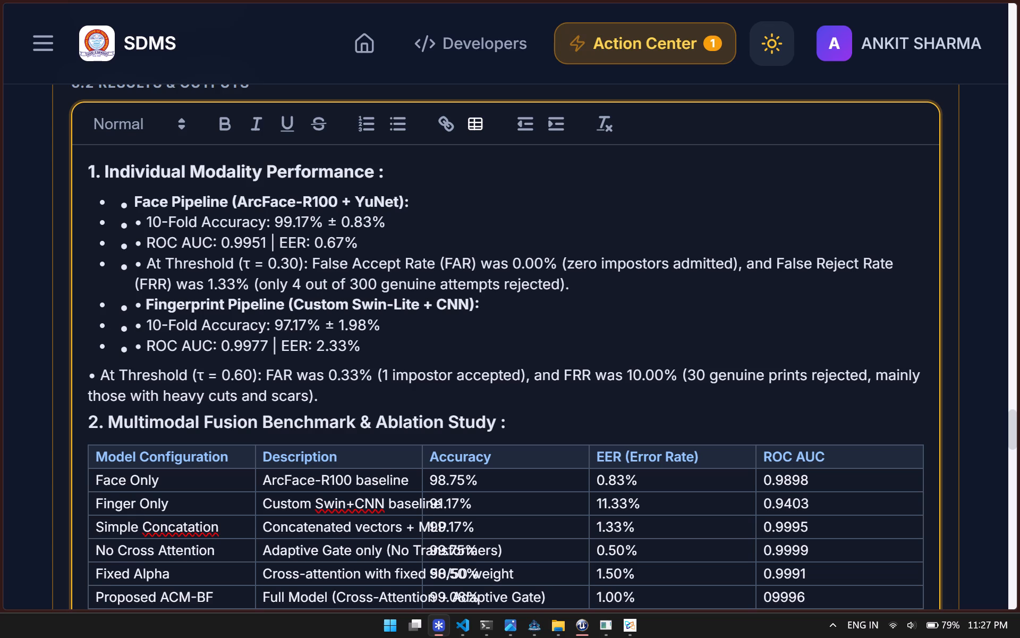
Add an extra space after the bullet mark of the τ = 0.60 threshold line.
left_click(103, 371)
key("space")
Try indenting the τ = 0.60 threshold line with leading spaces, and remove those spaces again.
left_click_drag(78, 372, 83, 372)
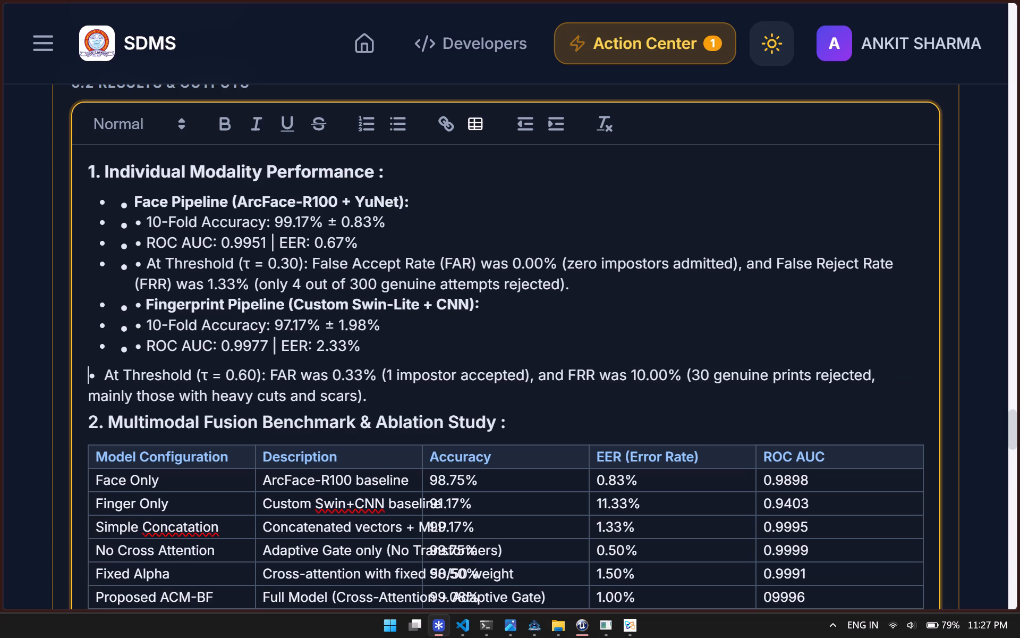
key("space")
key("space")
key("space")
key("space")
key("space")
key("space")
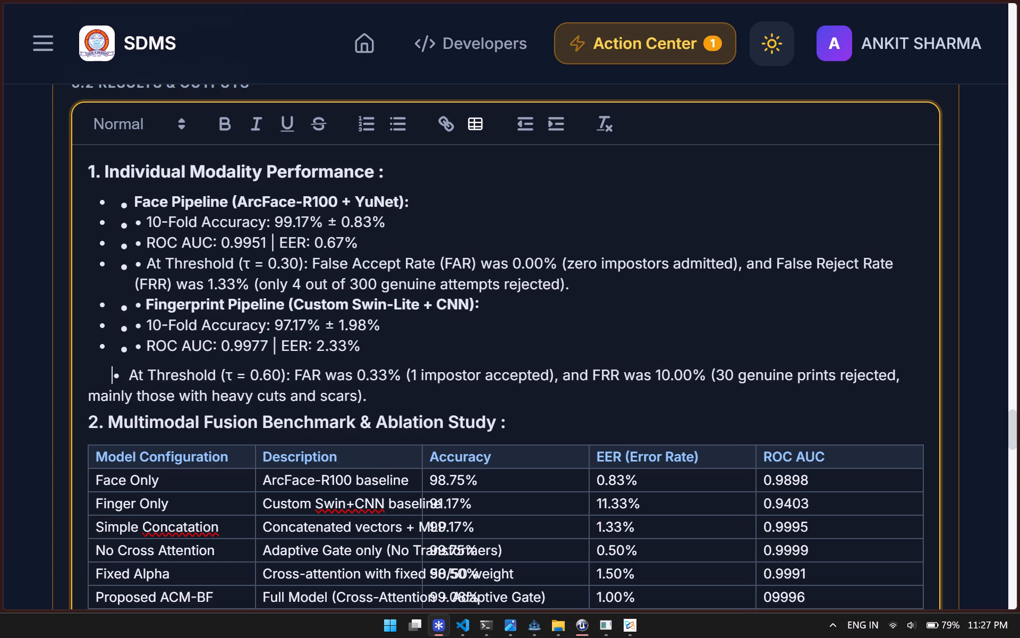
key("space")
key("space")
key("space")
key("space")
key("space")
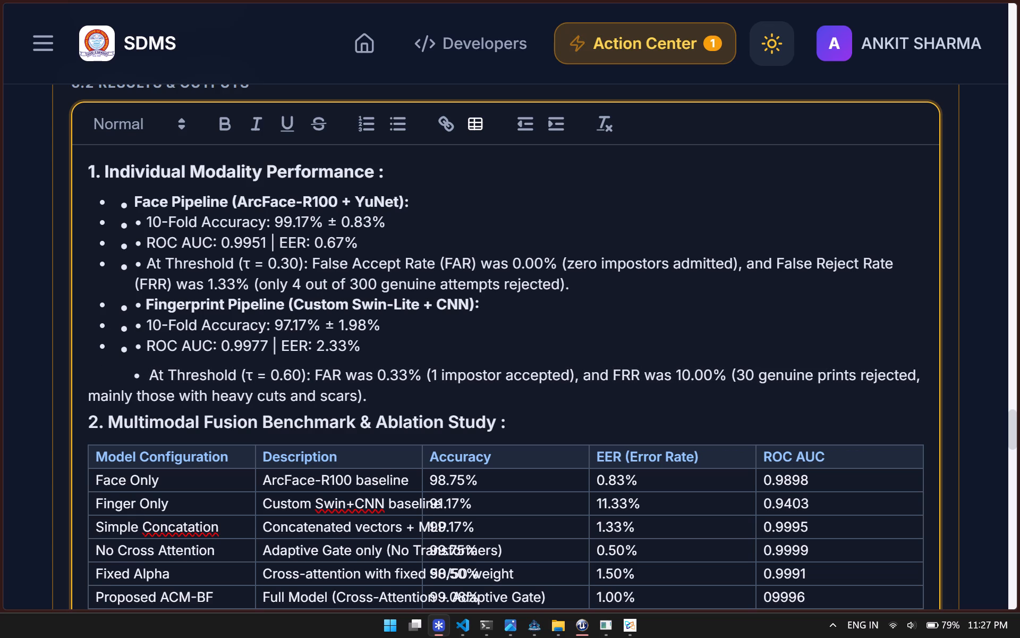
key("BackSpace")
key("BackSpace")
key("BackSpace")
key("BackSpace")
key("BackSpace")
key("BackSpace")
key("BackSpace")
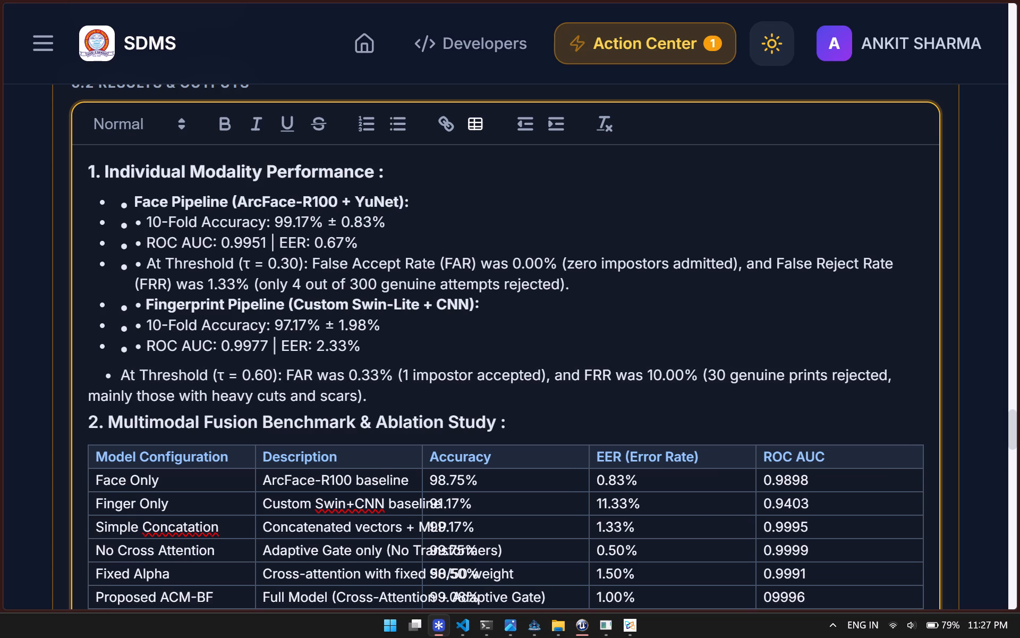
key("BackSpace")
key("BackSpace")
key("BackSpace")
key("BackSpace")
Turn the τ = 0.60 threshold line back into its own list item below the fingerprint ROC AUC bullet.
key("BackSpace")
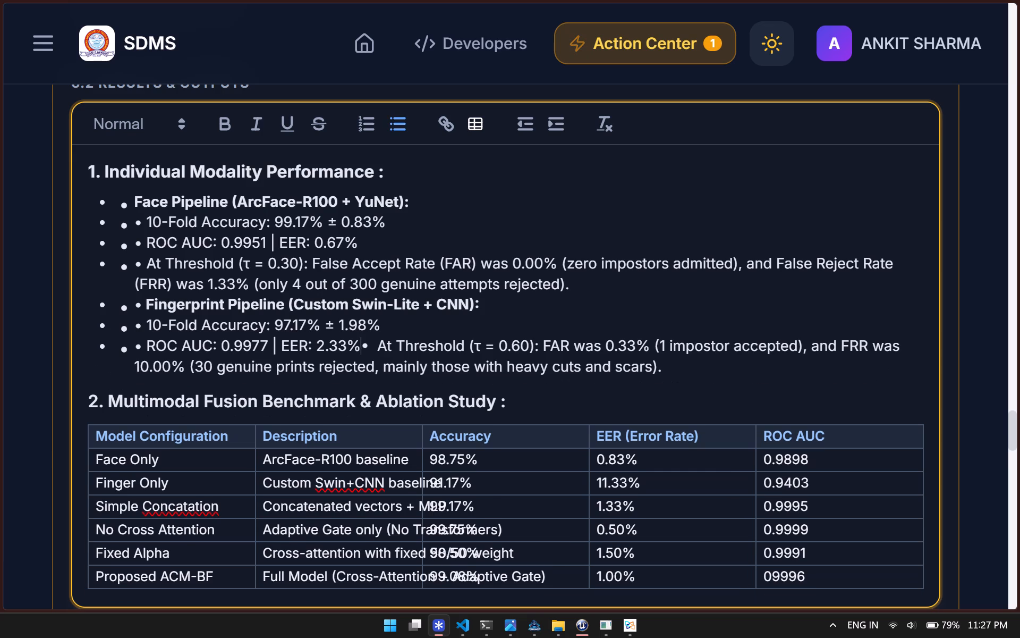
key("Return")
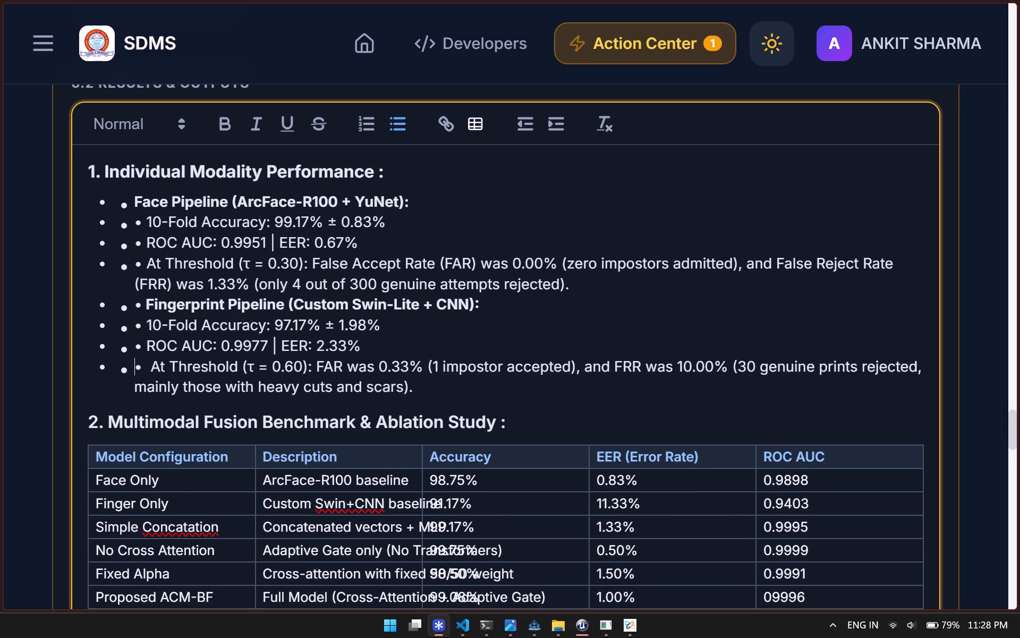
Review sections 6.2 and 6.3 in the editor and compare their layout with page 16 of the report PDF.
scroll(531, 382, "down", 1)
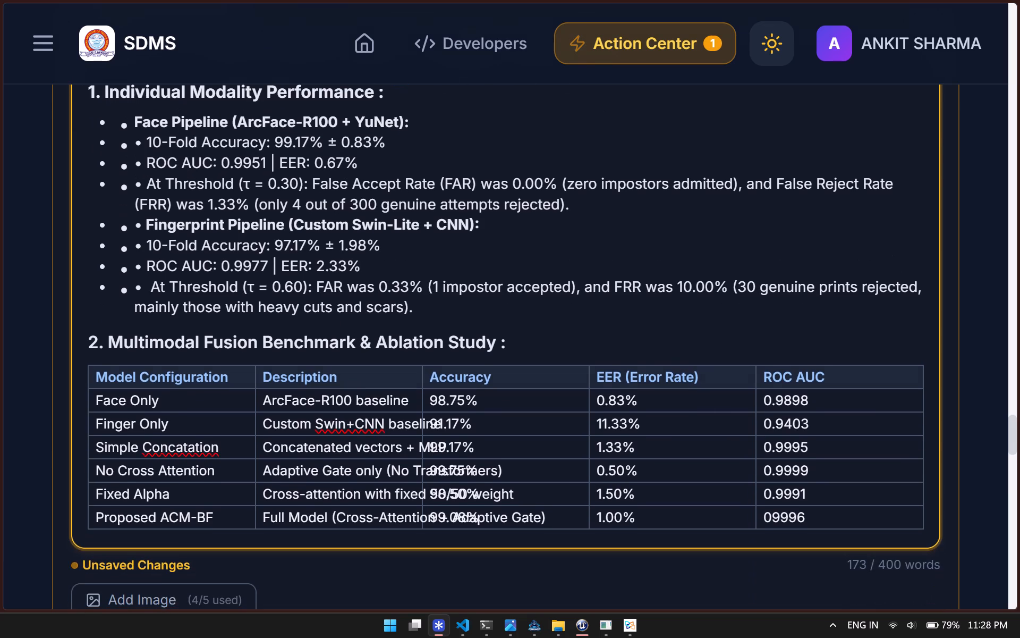
scroll(515, 398, "down", 1)
scroll(679, 436, "down", 1)
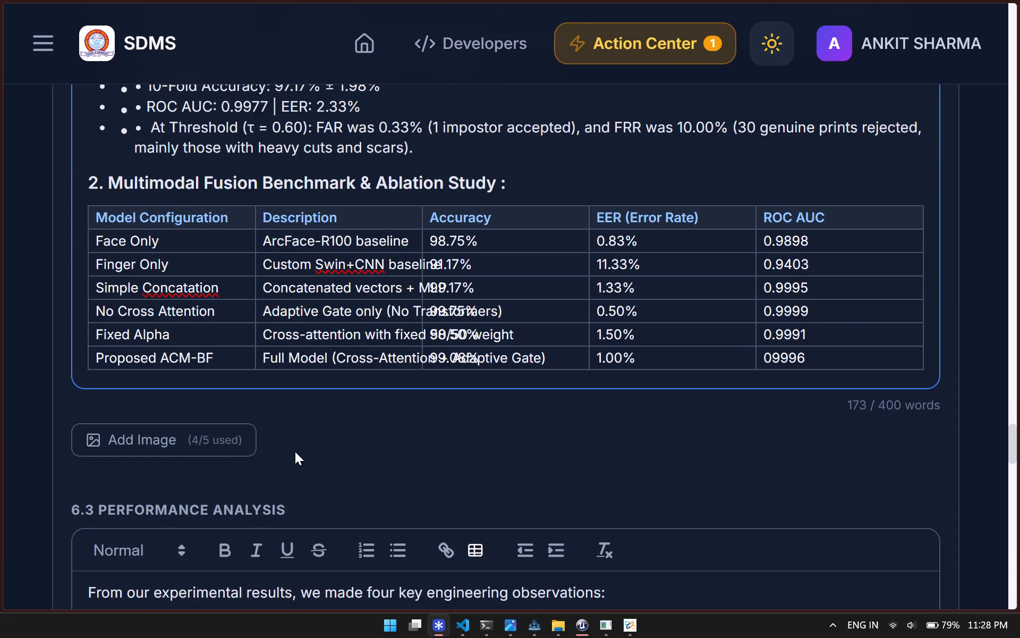
scroll(431, 463, "up", 3)
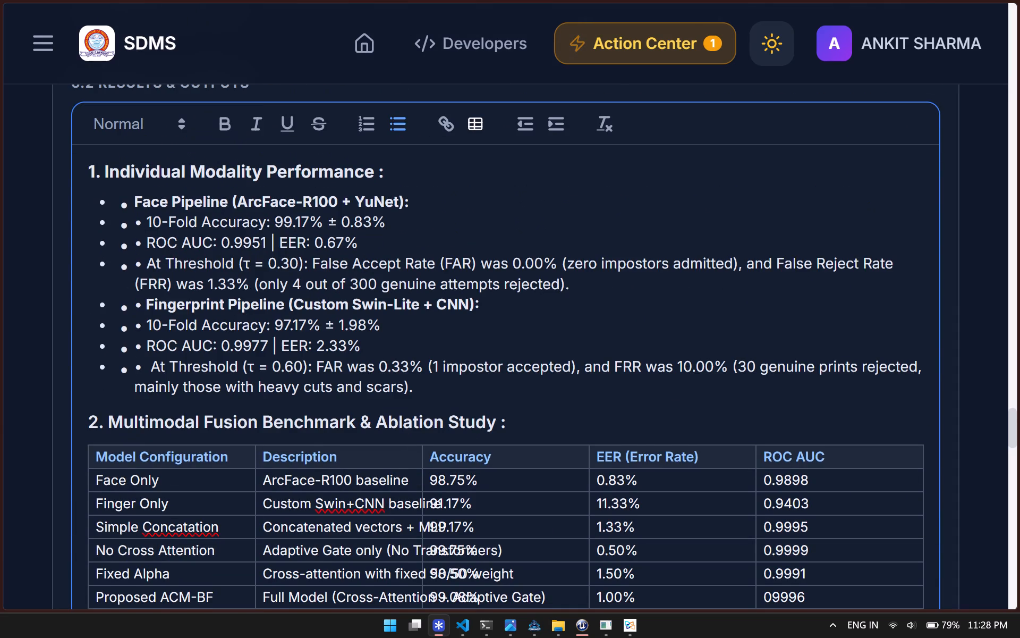
scroll(398, 391, "down", 2)
scroll(209, 400, "down", 1)
scroll(394, 408, "down", 1)
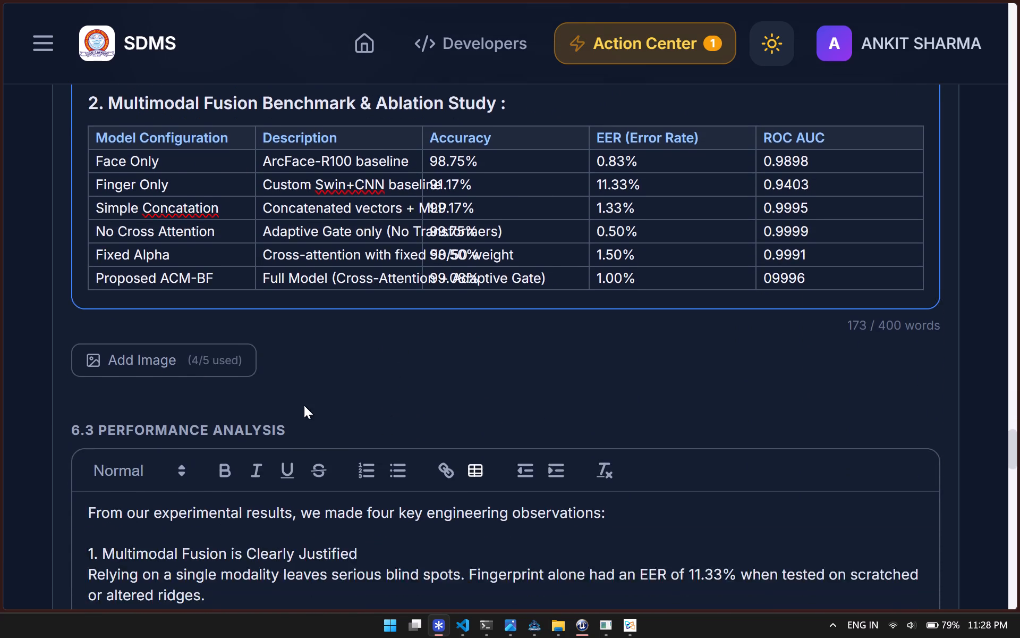
scroll(304, 409, "down", 2)
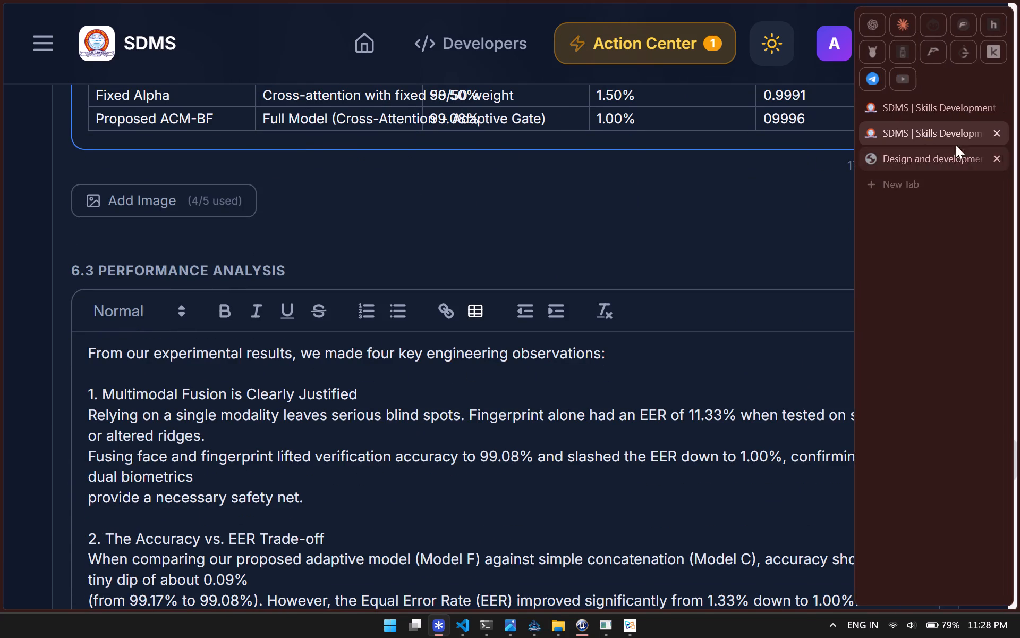
left_click(950, 146)
left_click(949, 153)
scroll(325, 413, "down", 3)
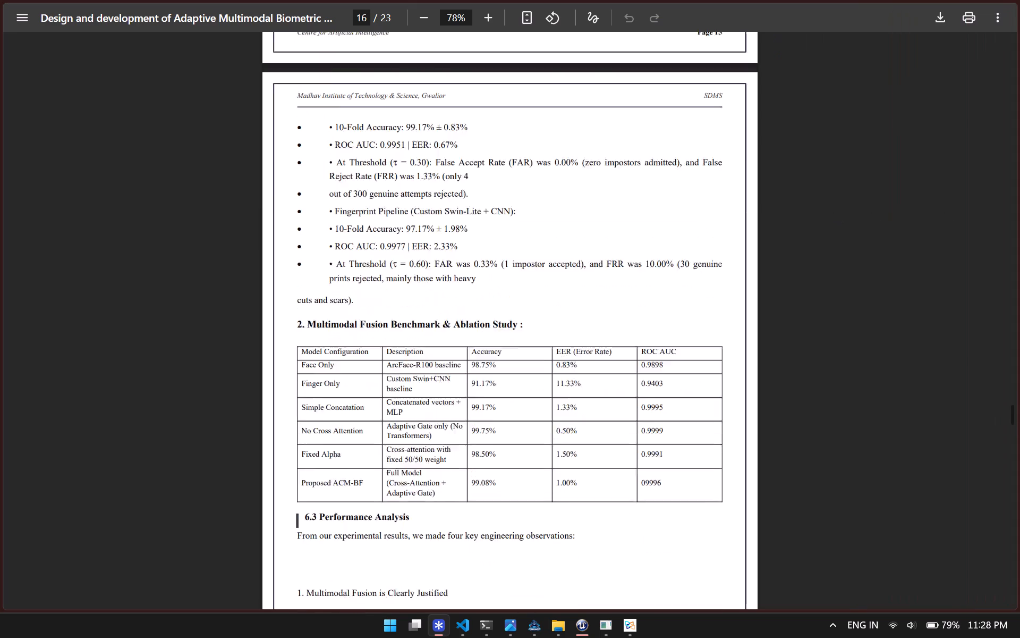
scroll(326, 409, "down", 3)
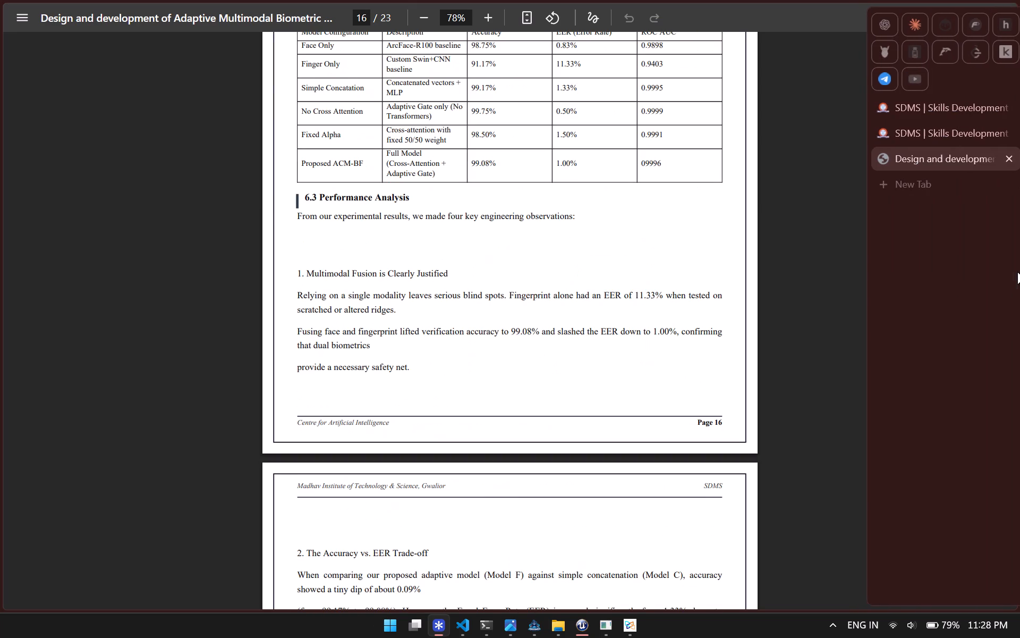
left_click(957, 138)
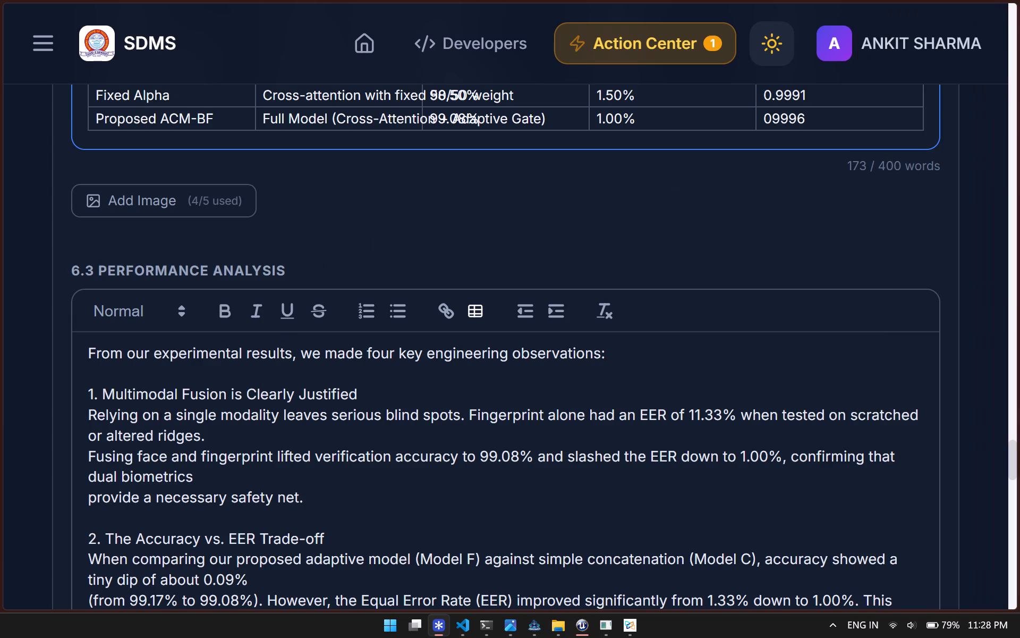
Delete the blank line below the introductory sentence of section 6.3 Performance Analysis.
left_click(252, 374)
key("BackSpace")
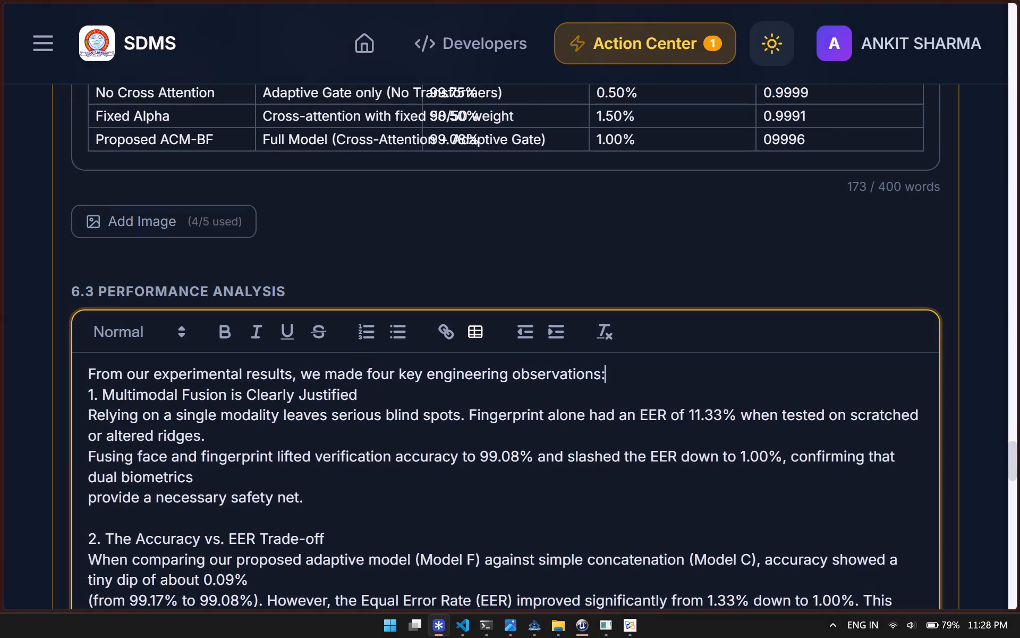
Merge the heading and broken lines of observation 1, "Multimodal Fusion is Clearly Justified", into one paragraph with spaces at the joins.
left_click_drag(86, 398, 390, 397)
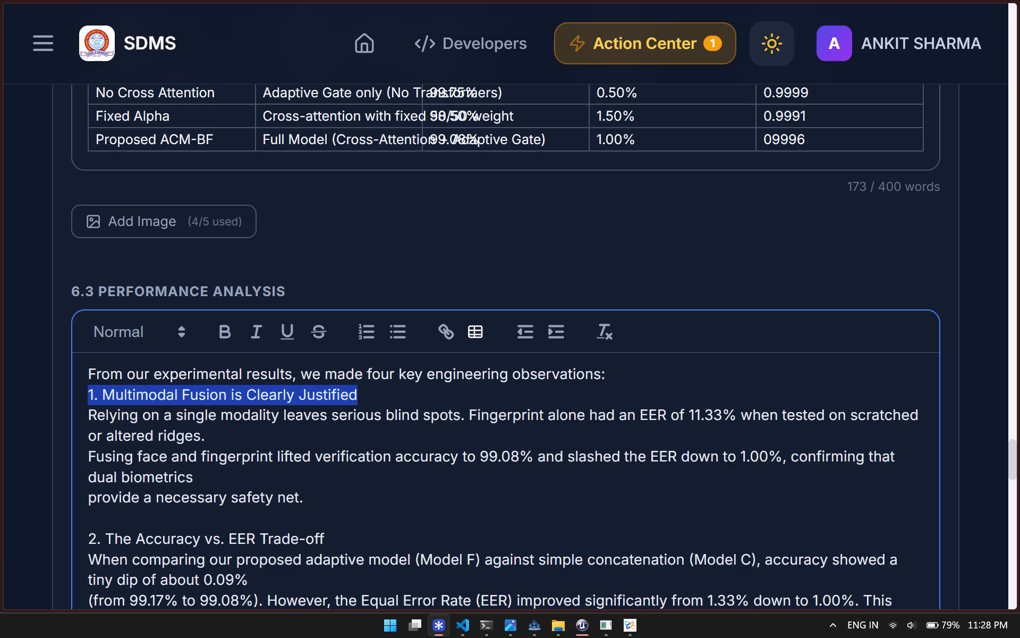
left_click(390, 397)
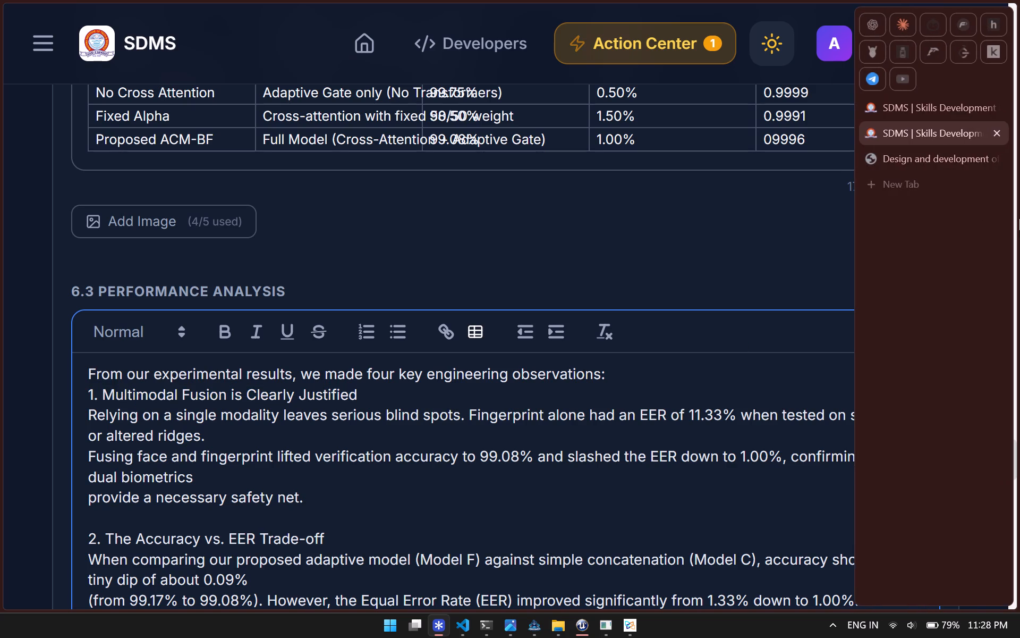
left_click(943, 158)
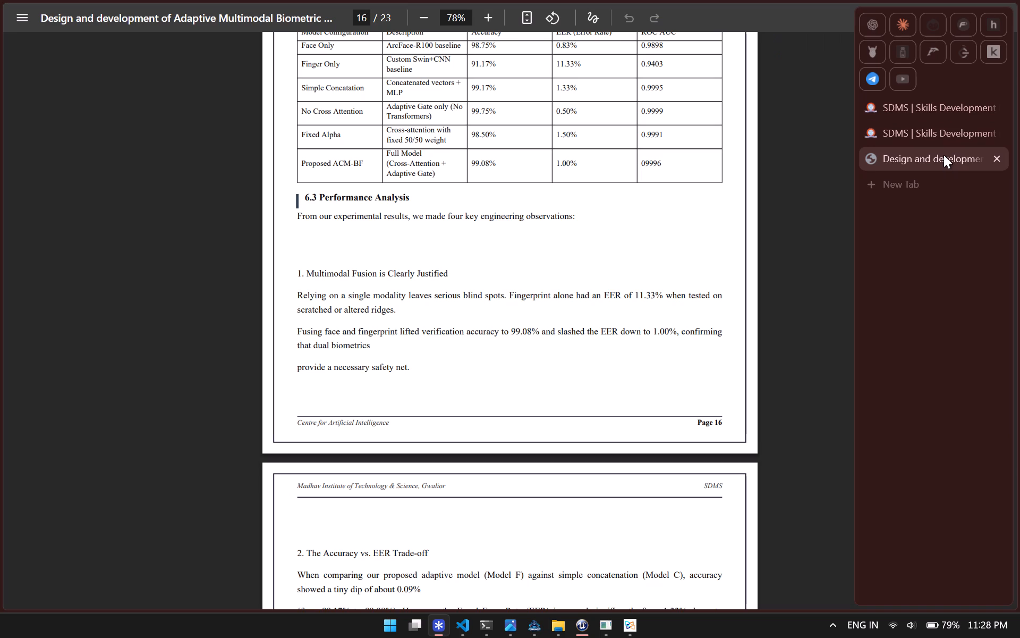
left_click(937, 132)
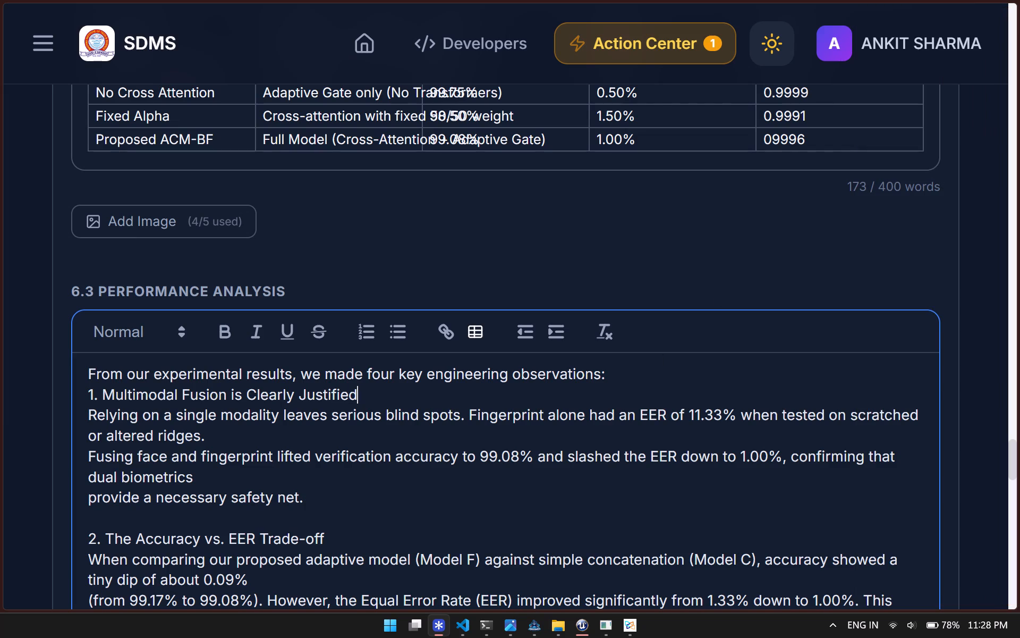
key("Delete")
key("space")
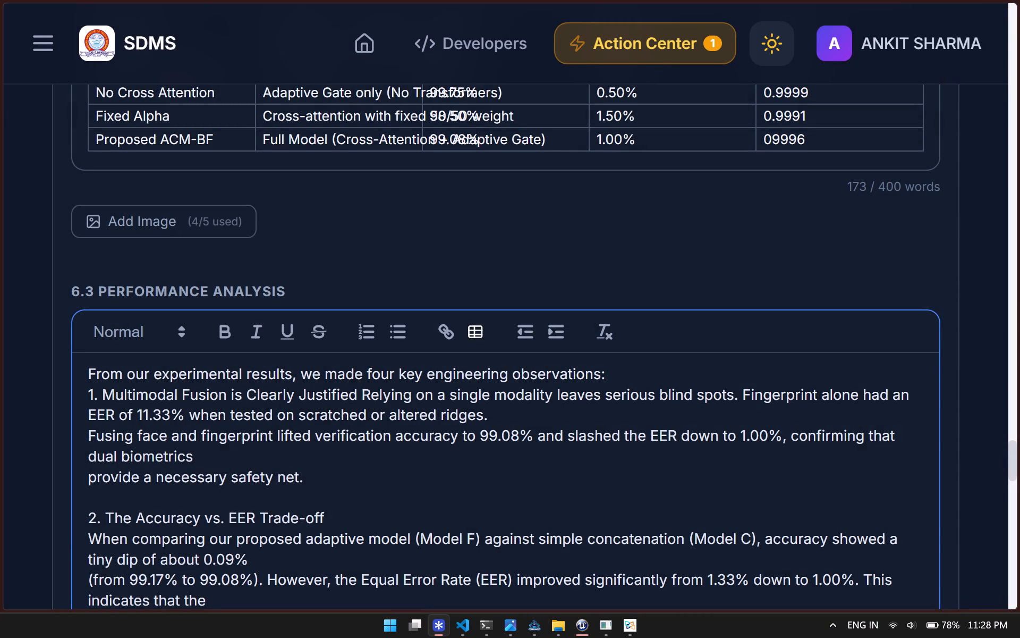
left_click(489, 407)
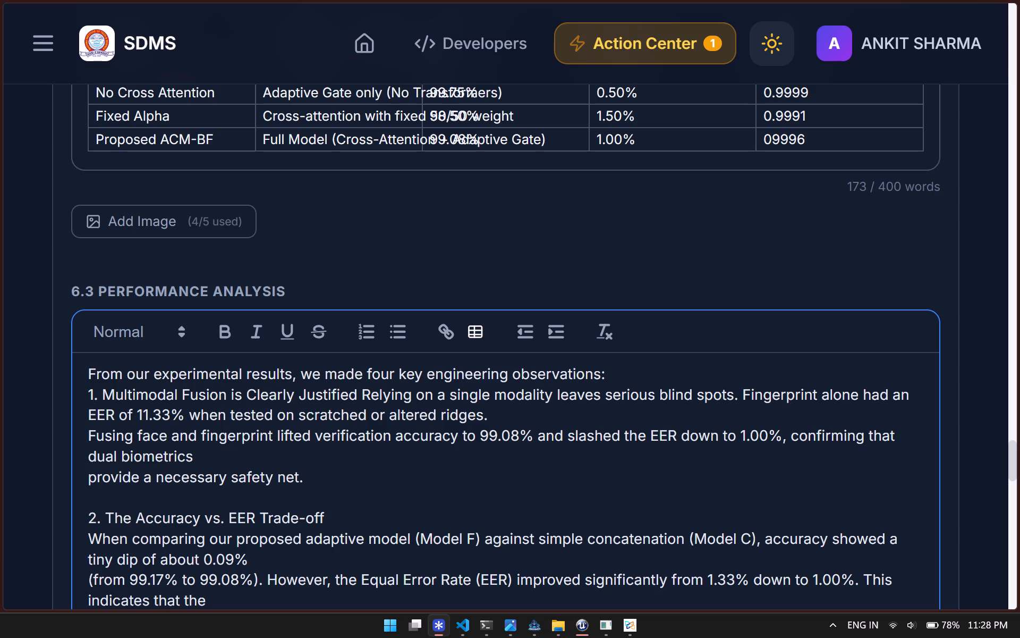
key("Delete")
key("space")
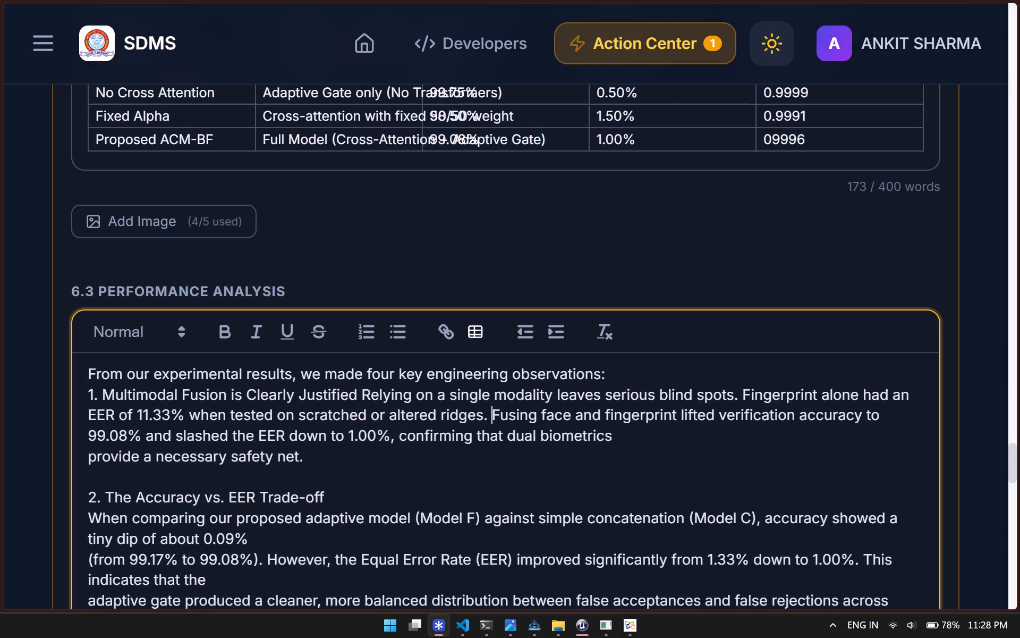
left_click(627, 435)
key("Delete")
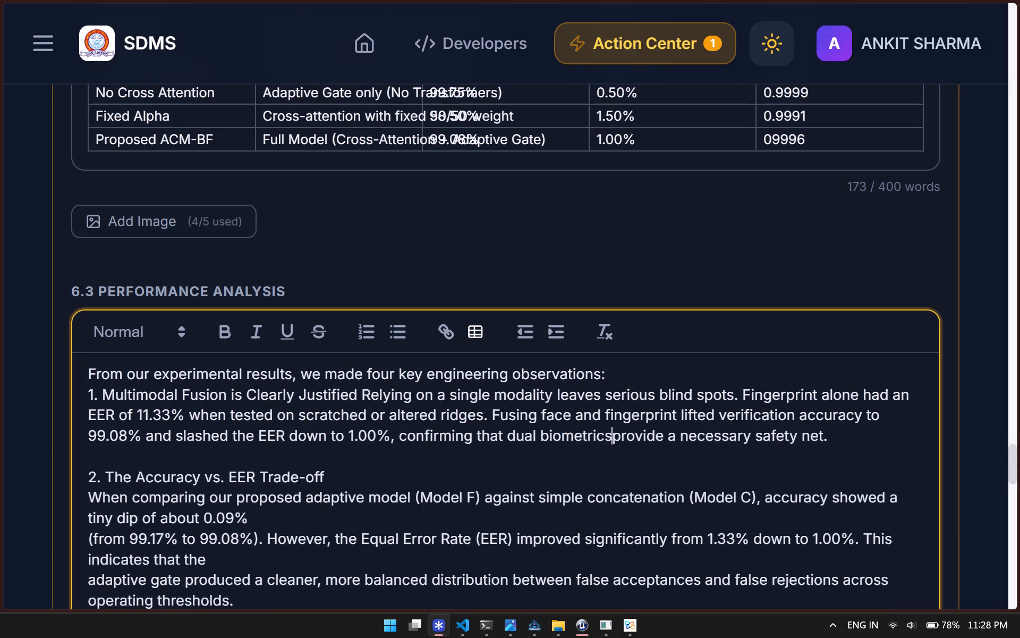
key("space")
Merge the heading and broken lines of observation 2, "The Accuracy vs. EER Trade-off", into one paragraph with spaces at the joins.
left_click(335, 477)
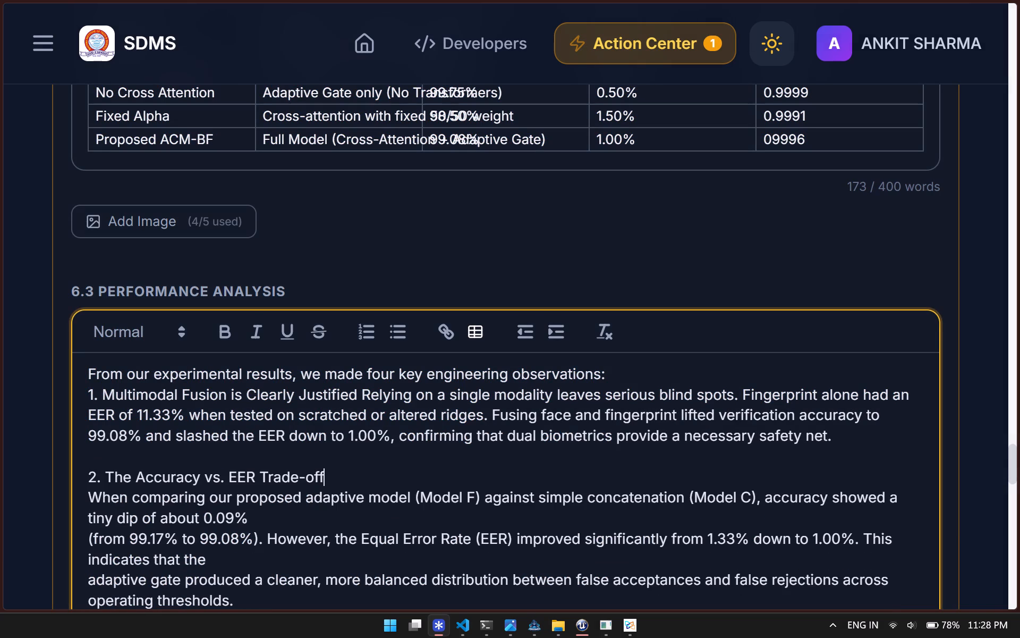
key("Delete")
key("space")
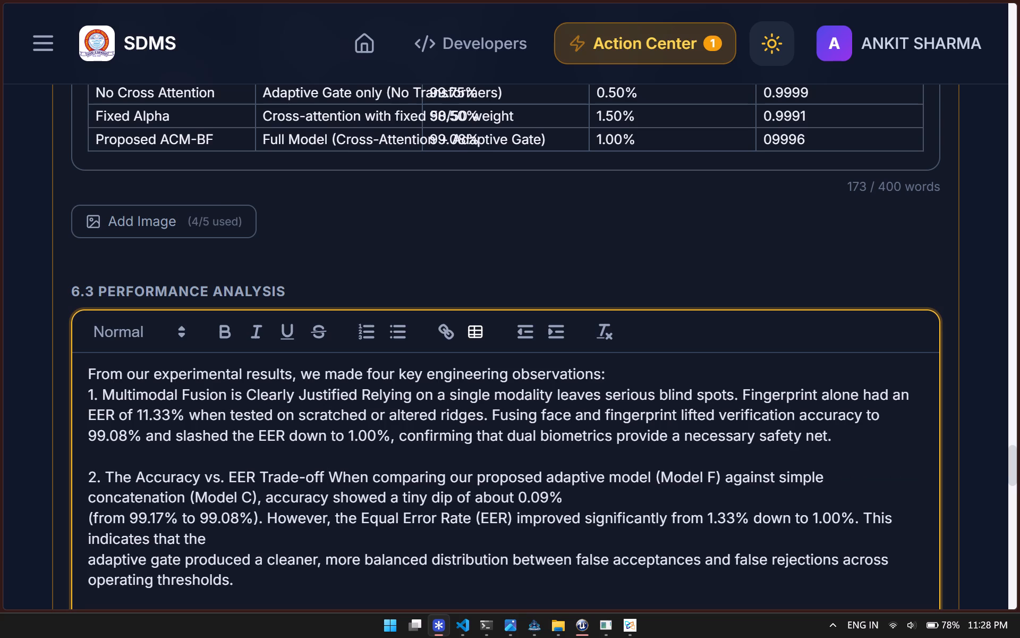
left_click(561, 498)
key("Delete")
key("space")
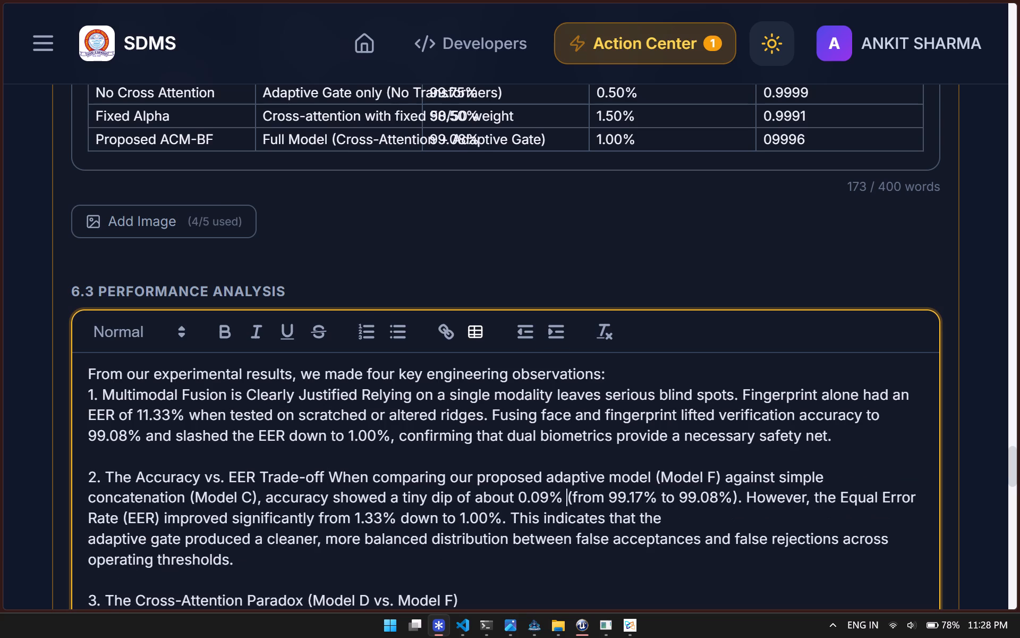
left_click(662, 518)
key("Delete")
key("space")
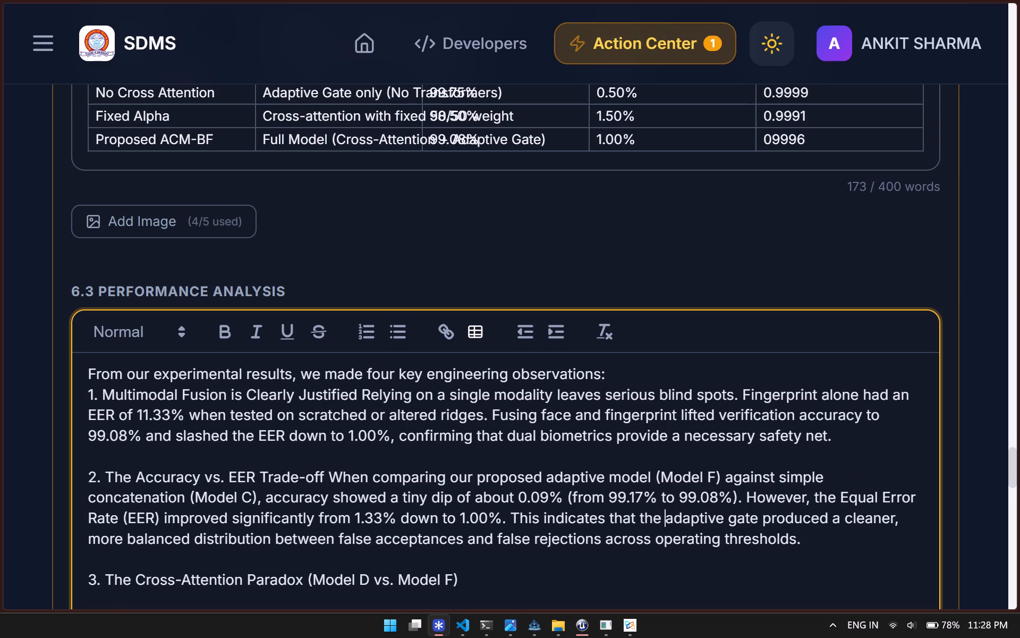
Delete the blank line between observations 1 and 2 in section 6.3.
left_click(117, 459)
key("BackSpace")
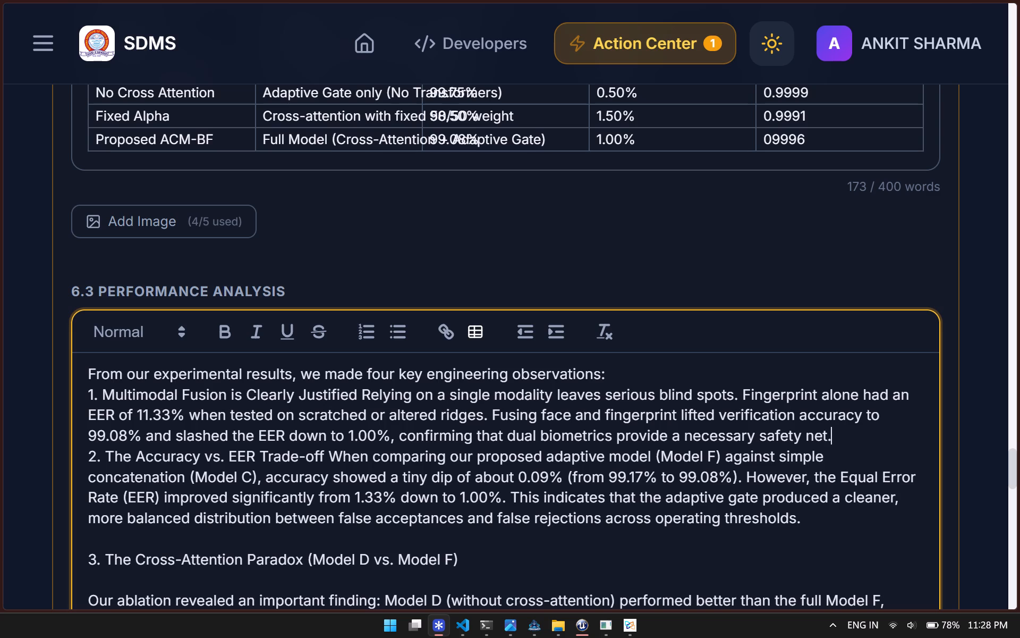
Delete the blank line between observations 2 and 3 in section 6.3.
left_click(614, 382)
scroll(690, 460, "down", 1)
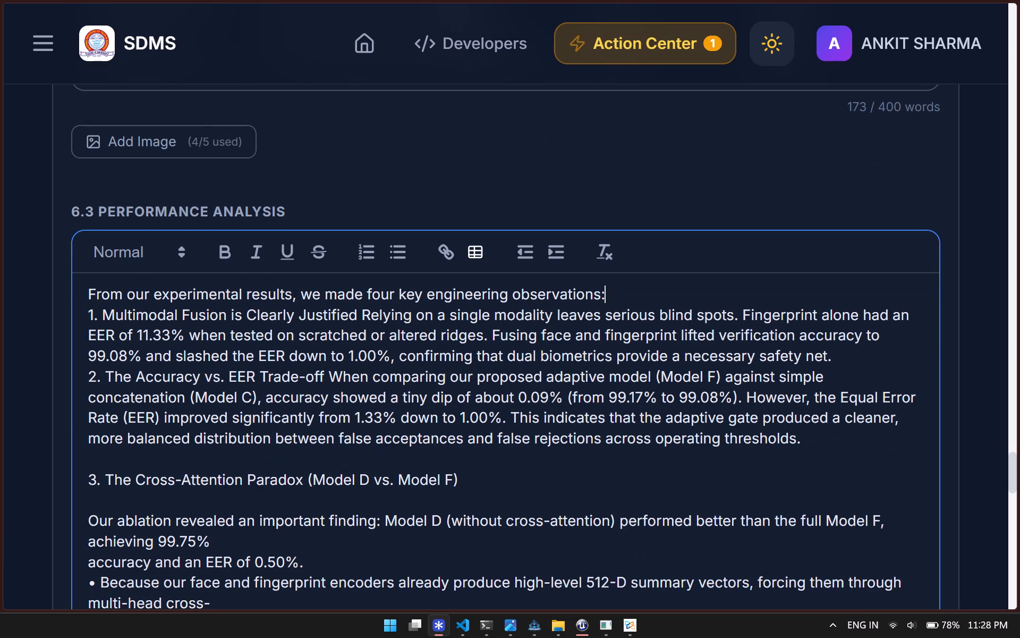
left_click(94, 457)
key("Delete")
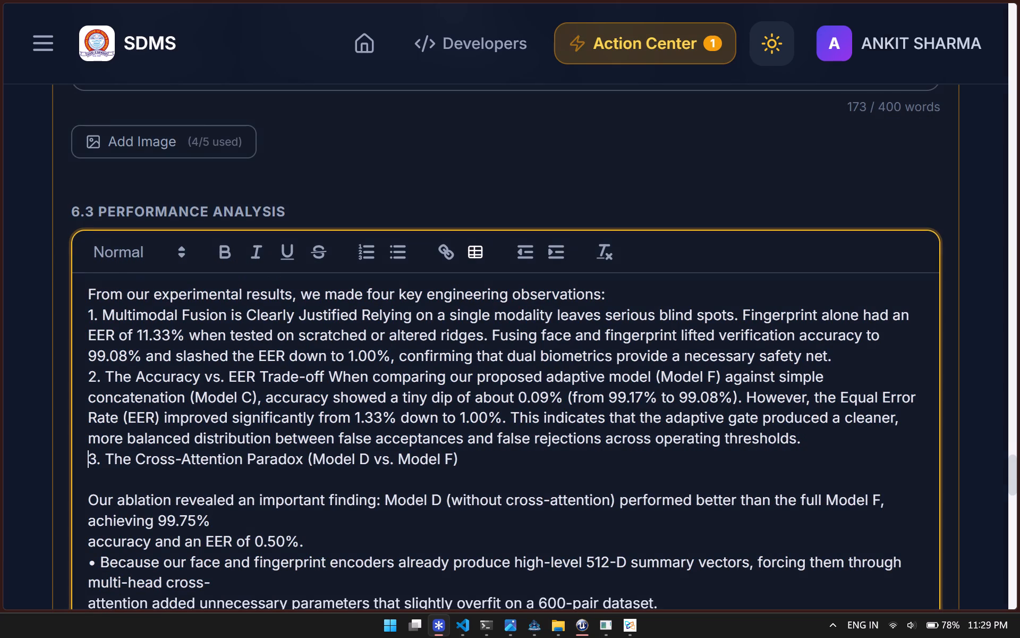
Remove the blank line below the observation 3 heading, "The Cross-Attention Paradox", and join the heading to its paragraph with a space.
left_click(493, 465)
key("Delete")
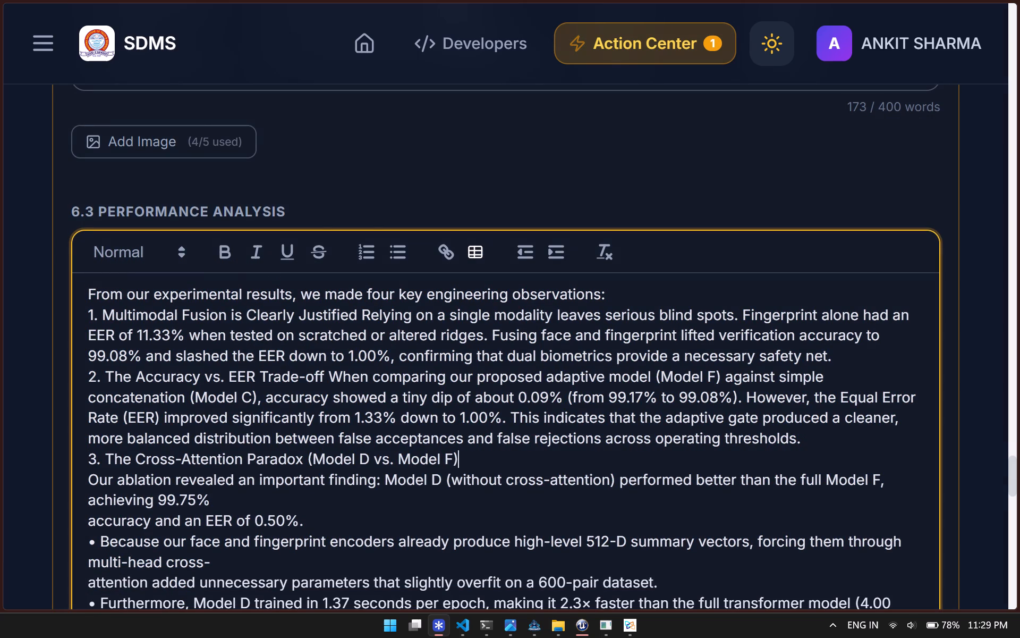
key("Delete")
key("space")
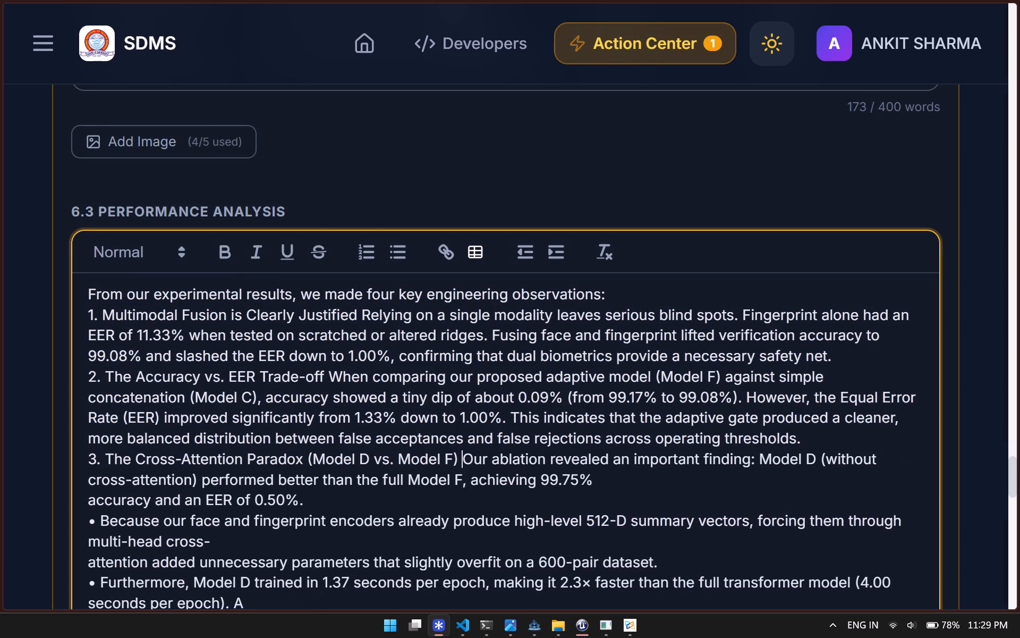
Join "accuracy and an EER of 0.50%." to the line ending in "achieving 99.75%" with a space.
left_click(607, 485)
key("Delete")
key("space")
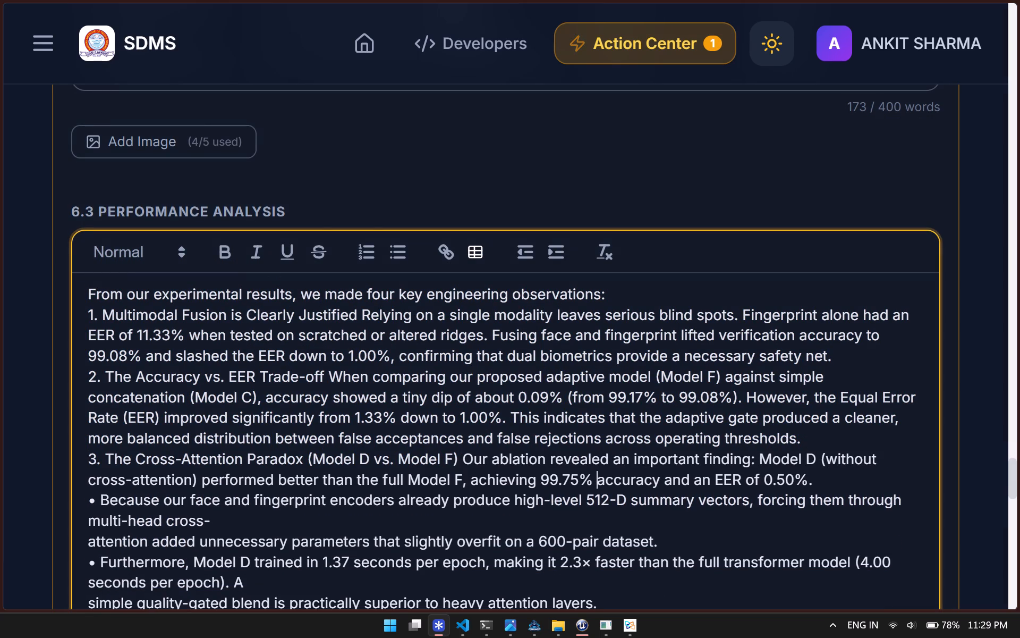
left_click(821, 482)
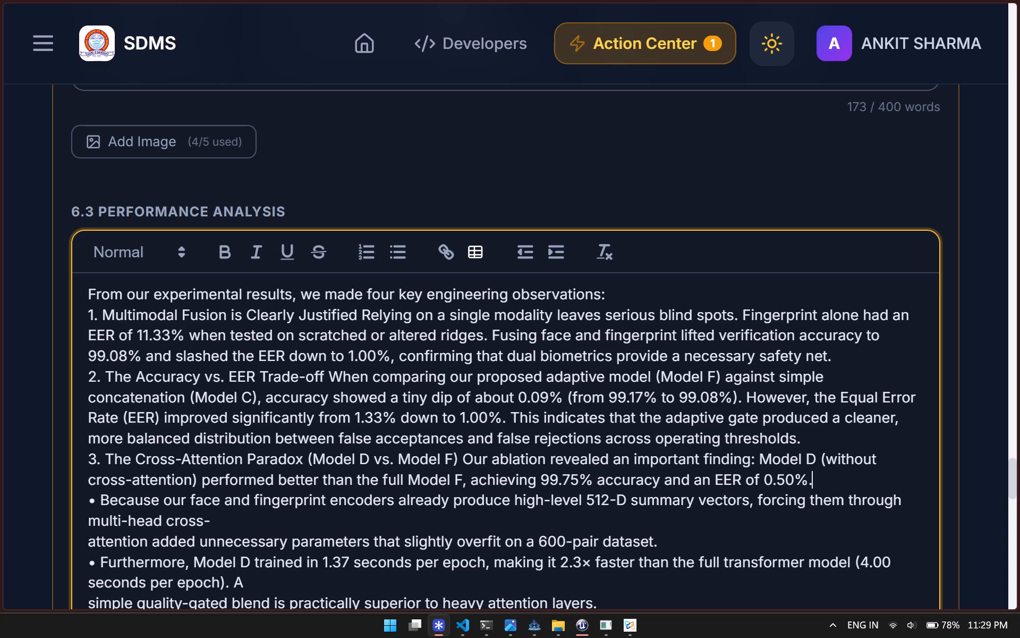
Check in the report PDF how observations 1 to 3 of section 6.3 are laid out, and return to the editor.
scroll(358, 522, "down", 2)
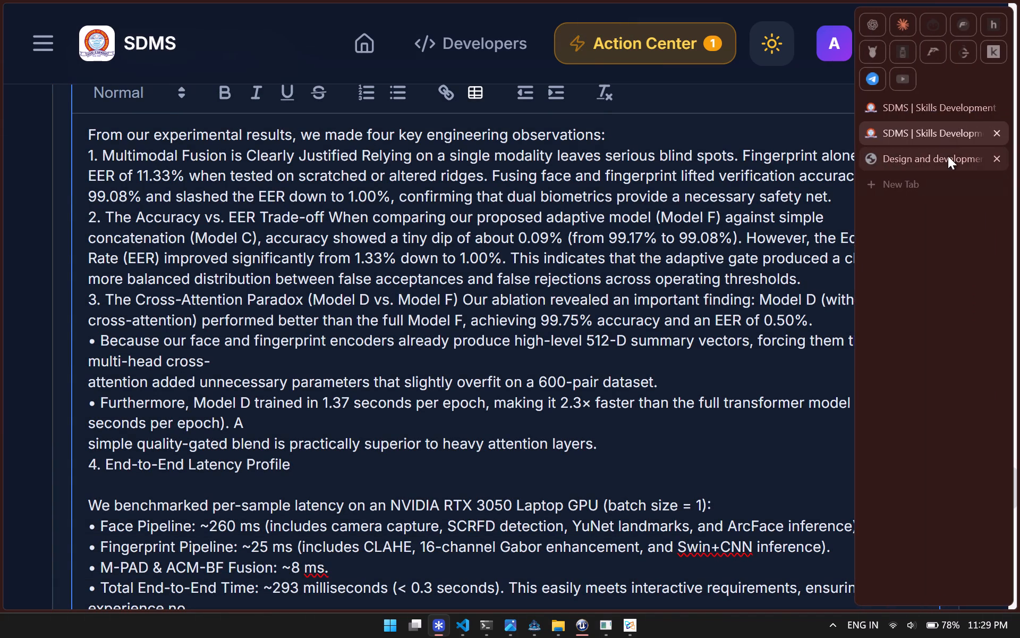
left_click(948, 156)
scroll(460, 377, "down", 3)
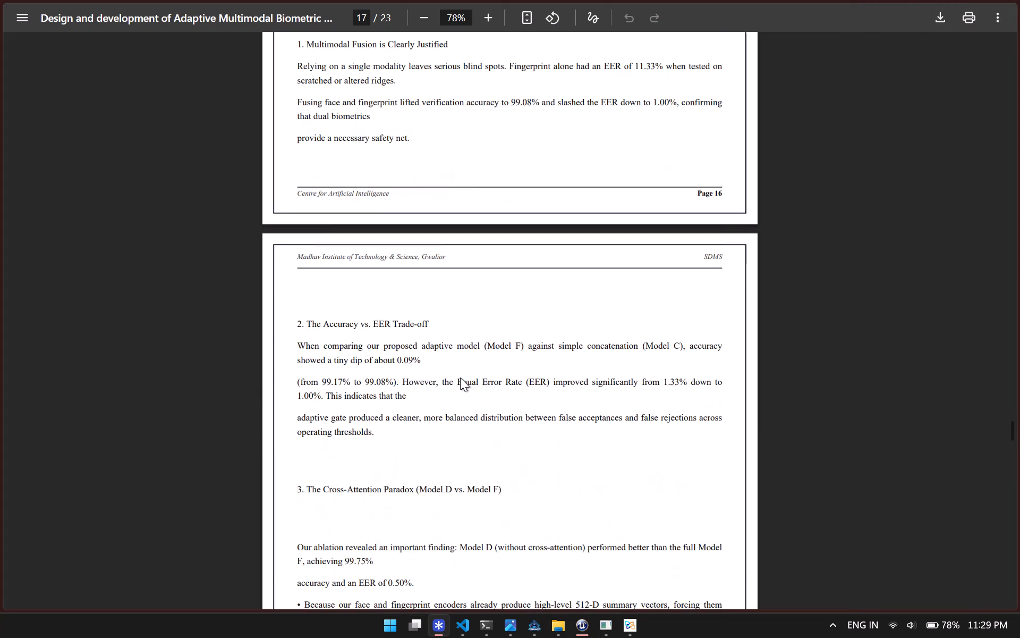
scroll(460, 377, "down", 1)
left_click(935, 142)
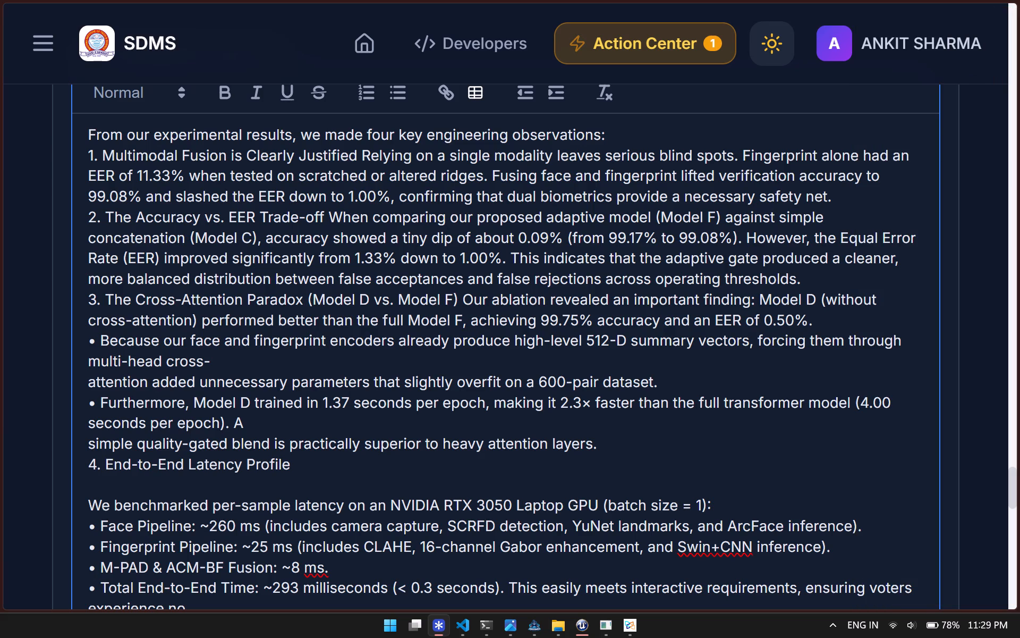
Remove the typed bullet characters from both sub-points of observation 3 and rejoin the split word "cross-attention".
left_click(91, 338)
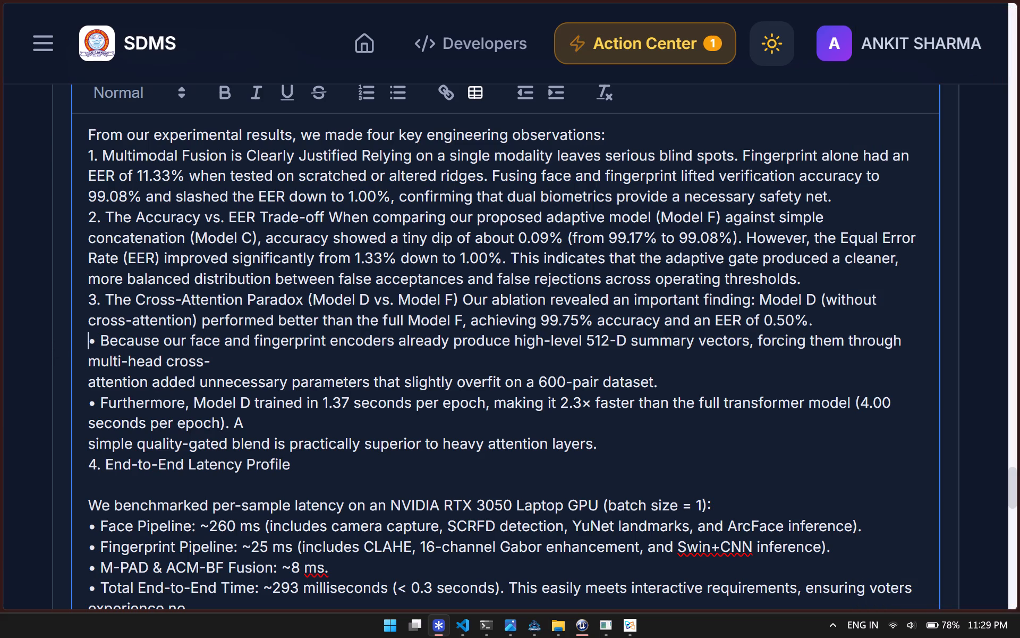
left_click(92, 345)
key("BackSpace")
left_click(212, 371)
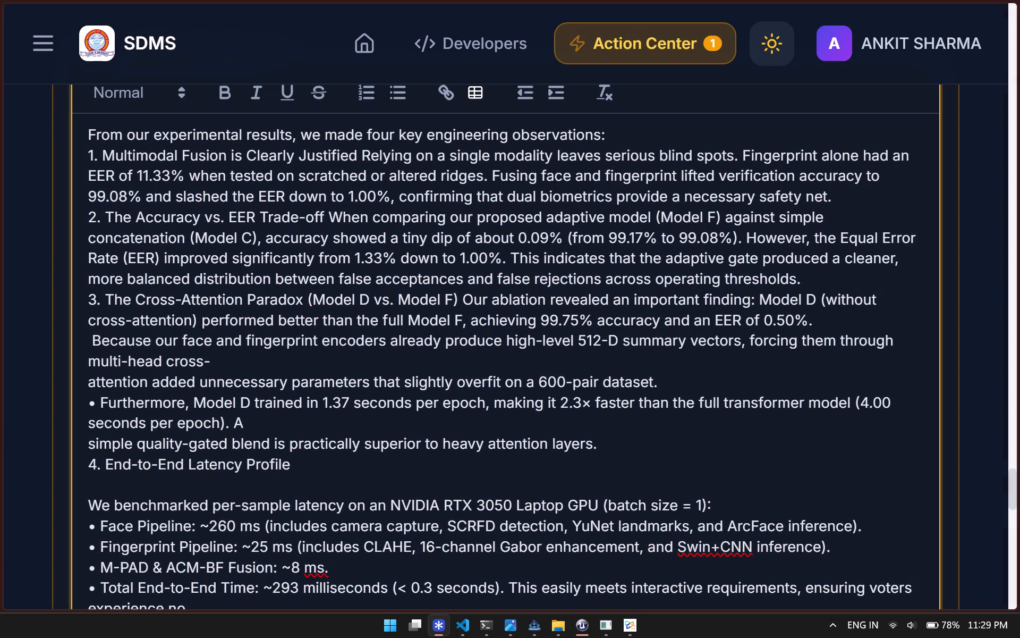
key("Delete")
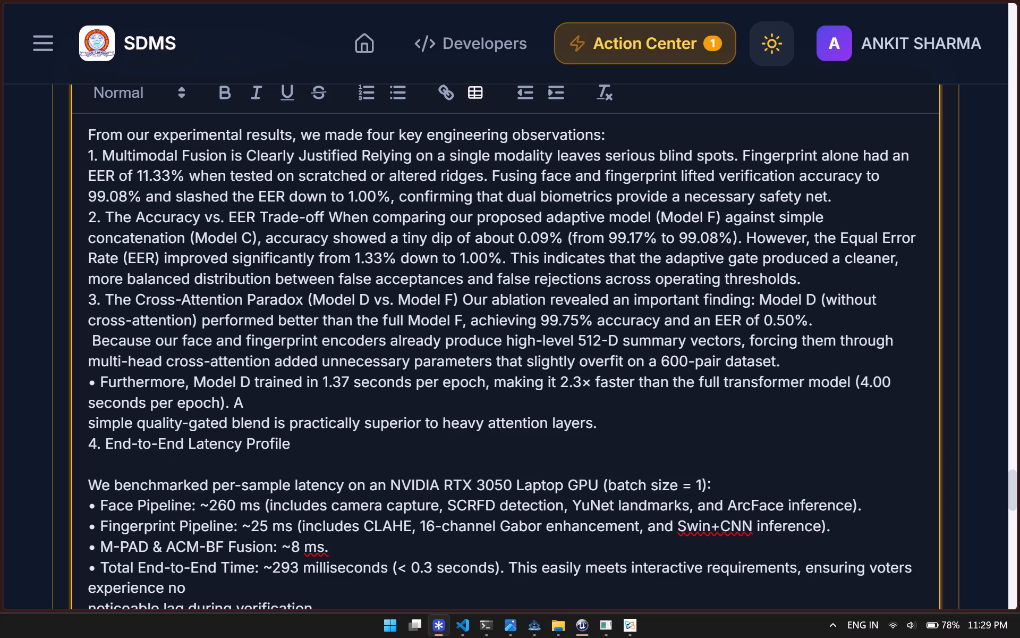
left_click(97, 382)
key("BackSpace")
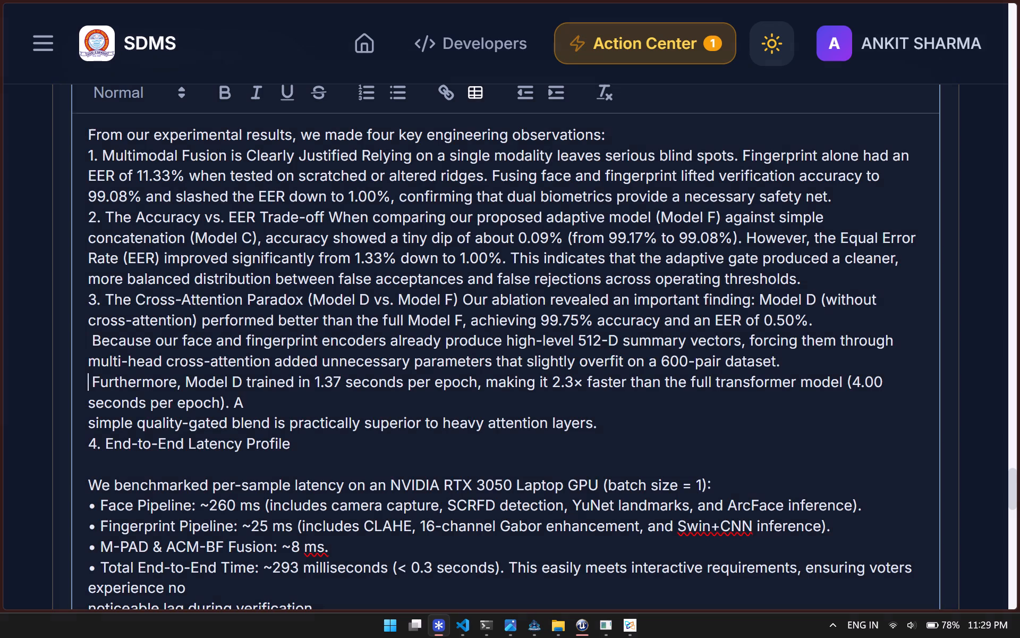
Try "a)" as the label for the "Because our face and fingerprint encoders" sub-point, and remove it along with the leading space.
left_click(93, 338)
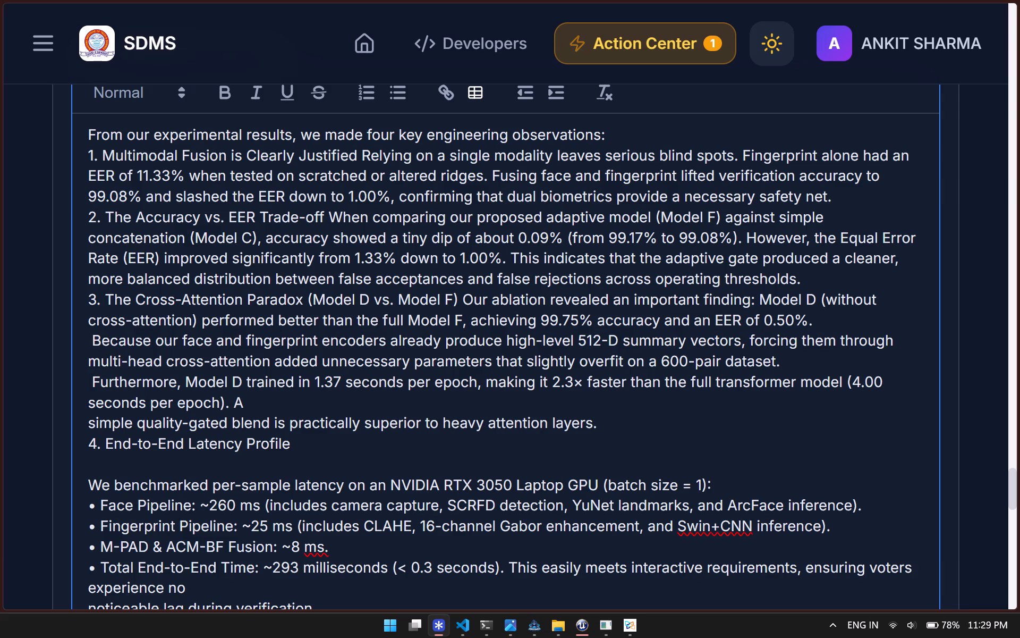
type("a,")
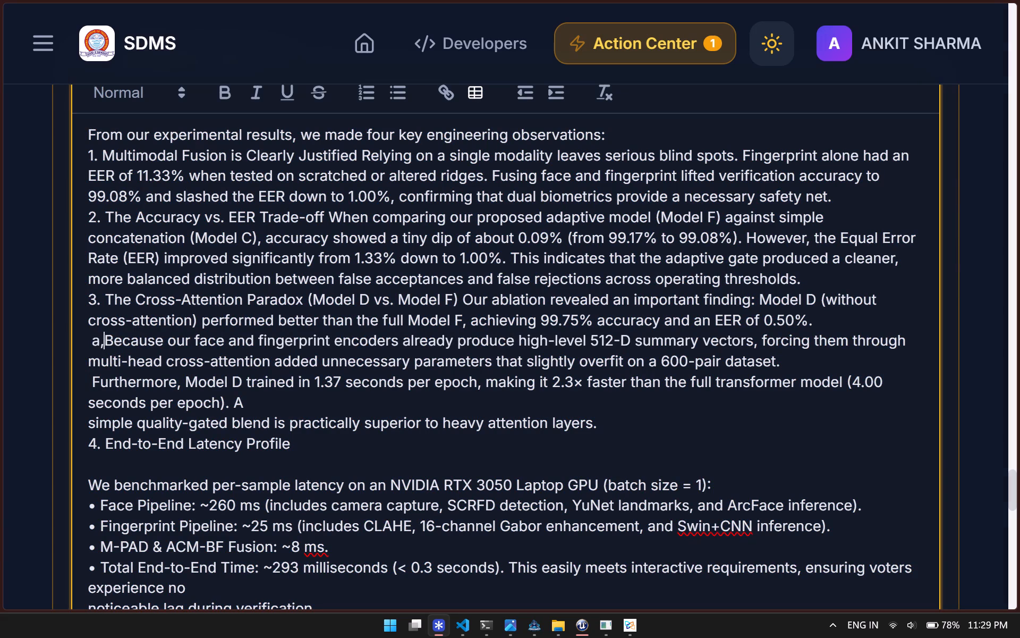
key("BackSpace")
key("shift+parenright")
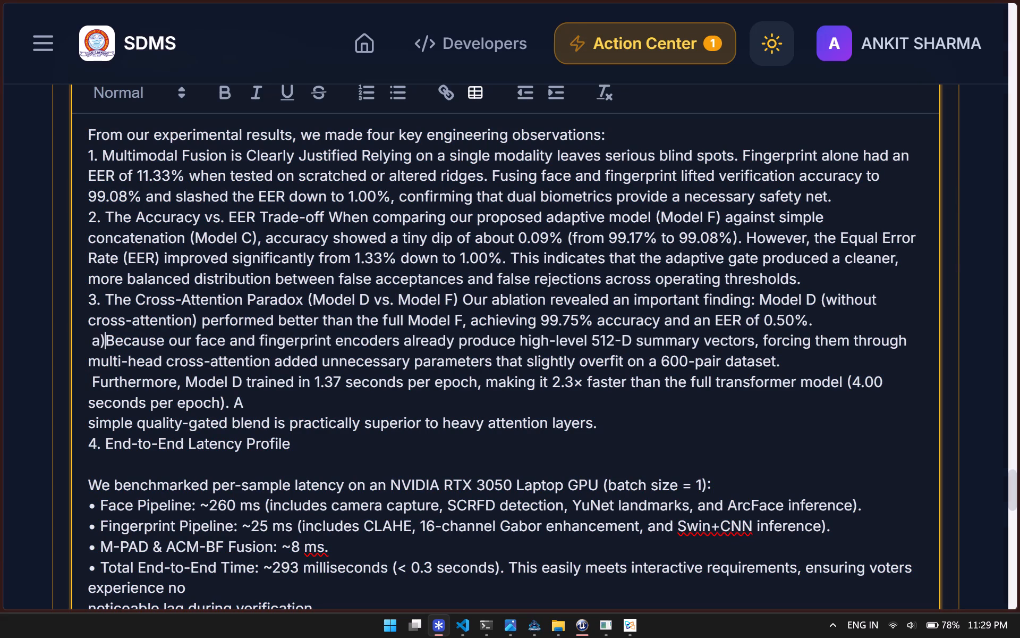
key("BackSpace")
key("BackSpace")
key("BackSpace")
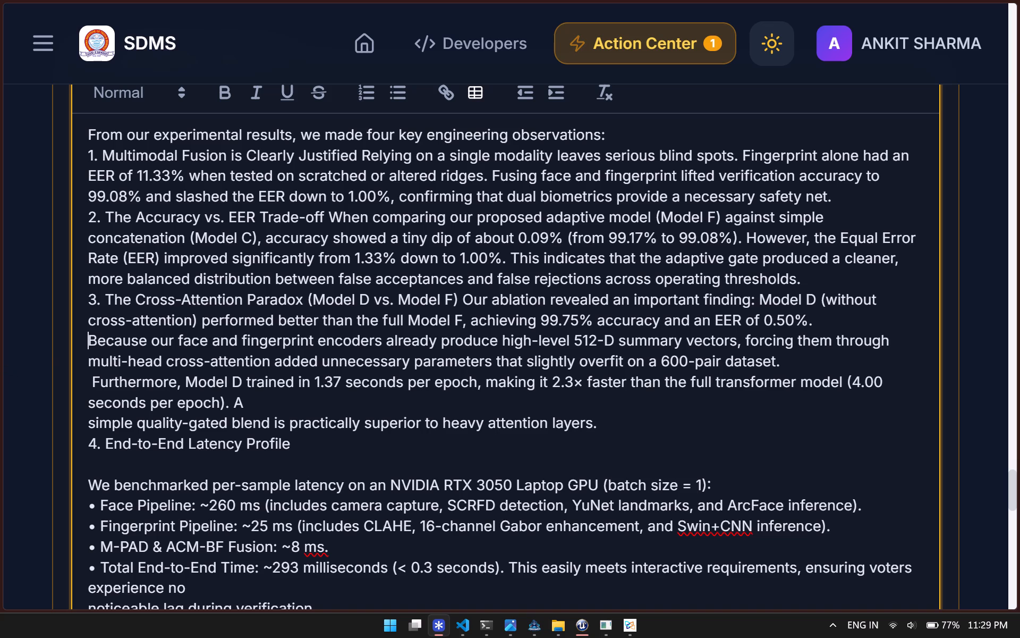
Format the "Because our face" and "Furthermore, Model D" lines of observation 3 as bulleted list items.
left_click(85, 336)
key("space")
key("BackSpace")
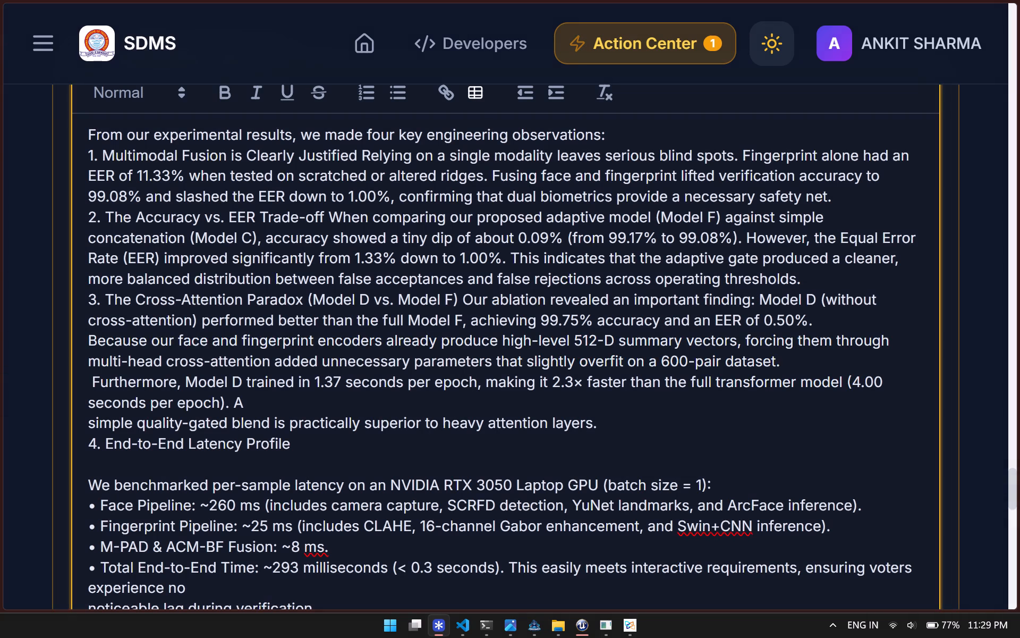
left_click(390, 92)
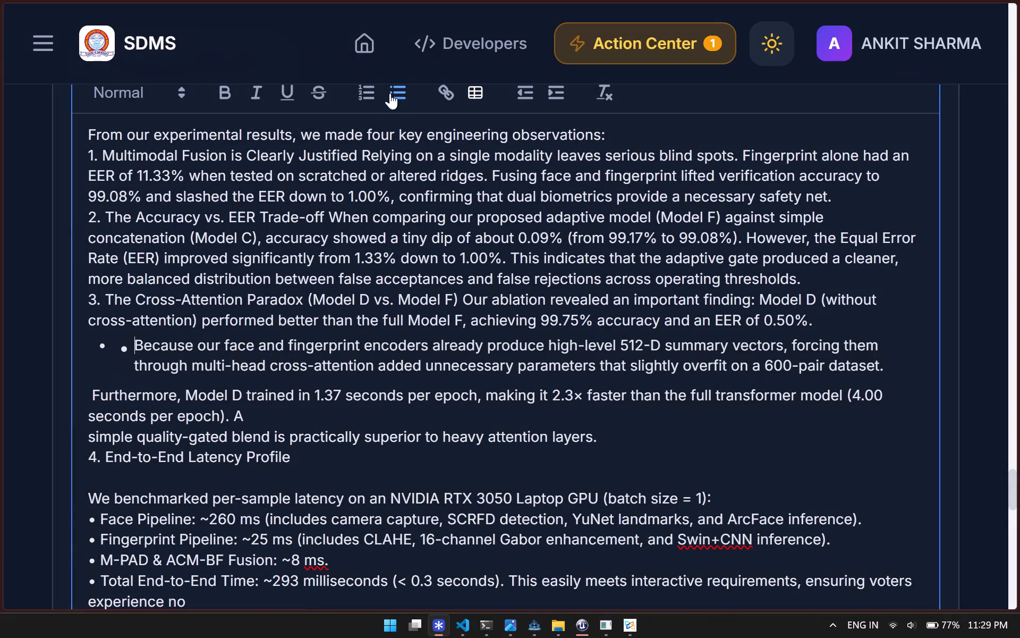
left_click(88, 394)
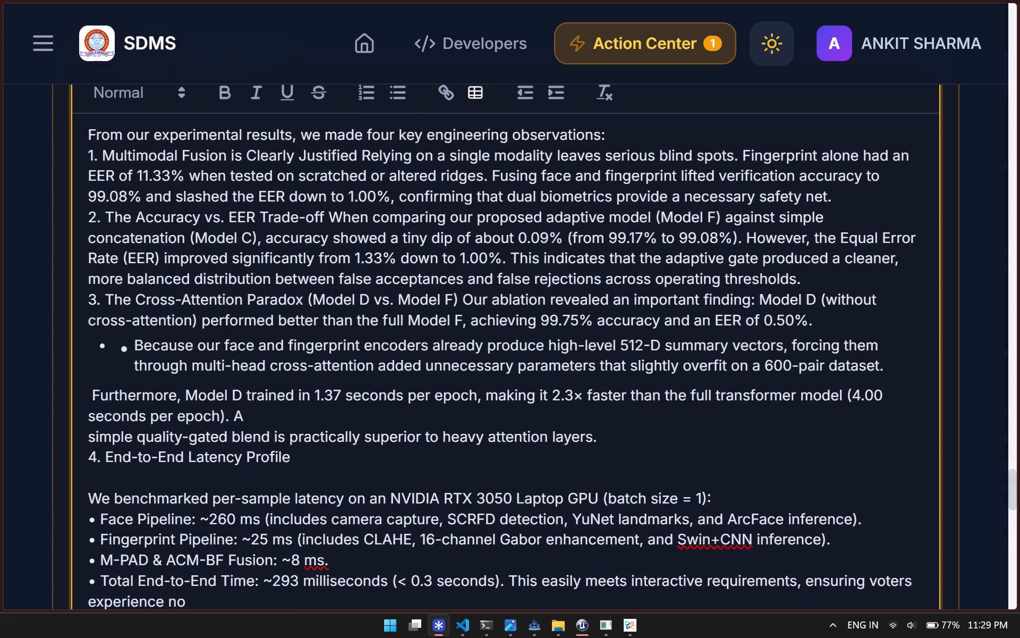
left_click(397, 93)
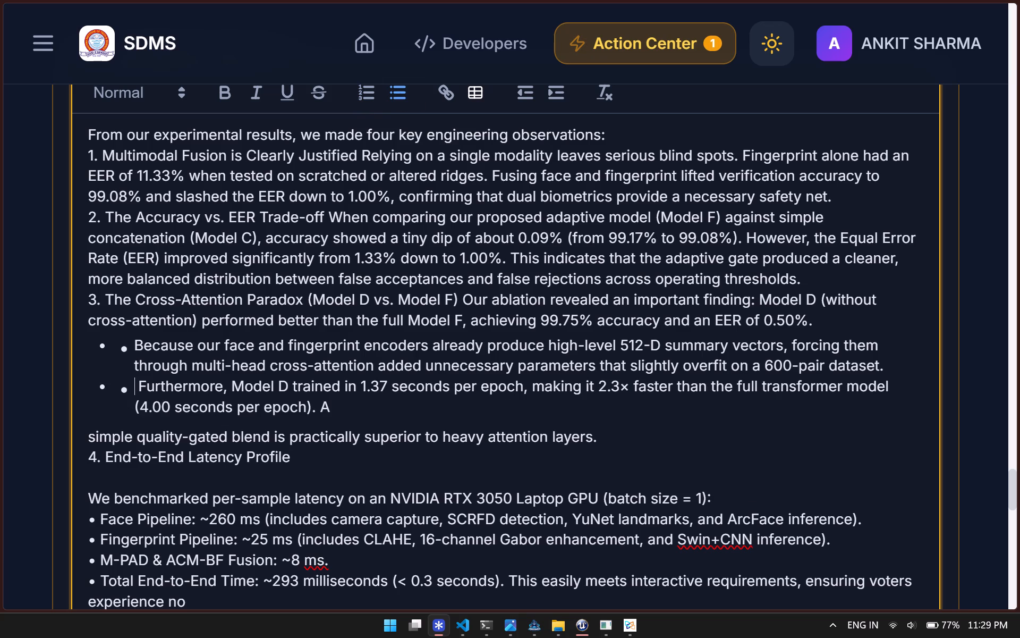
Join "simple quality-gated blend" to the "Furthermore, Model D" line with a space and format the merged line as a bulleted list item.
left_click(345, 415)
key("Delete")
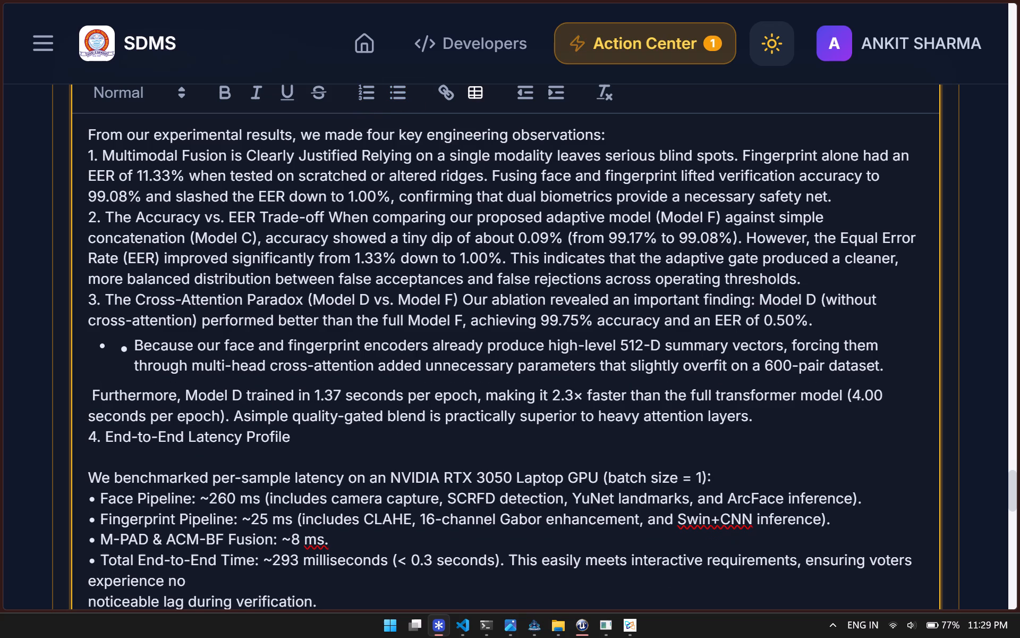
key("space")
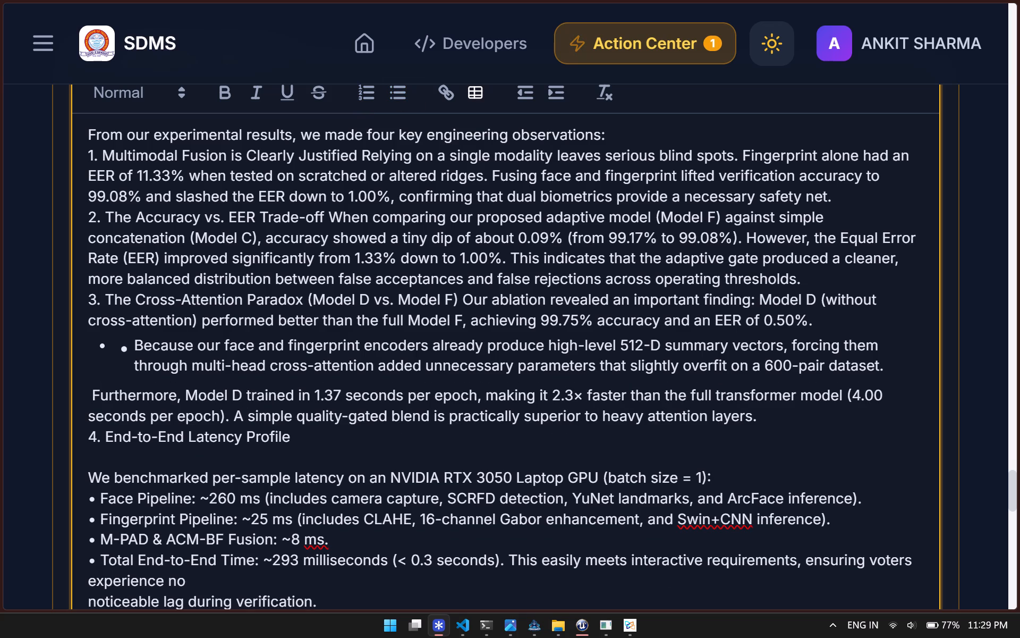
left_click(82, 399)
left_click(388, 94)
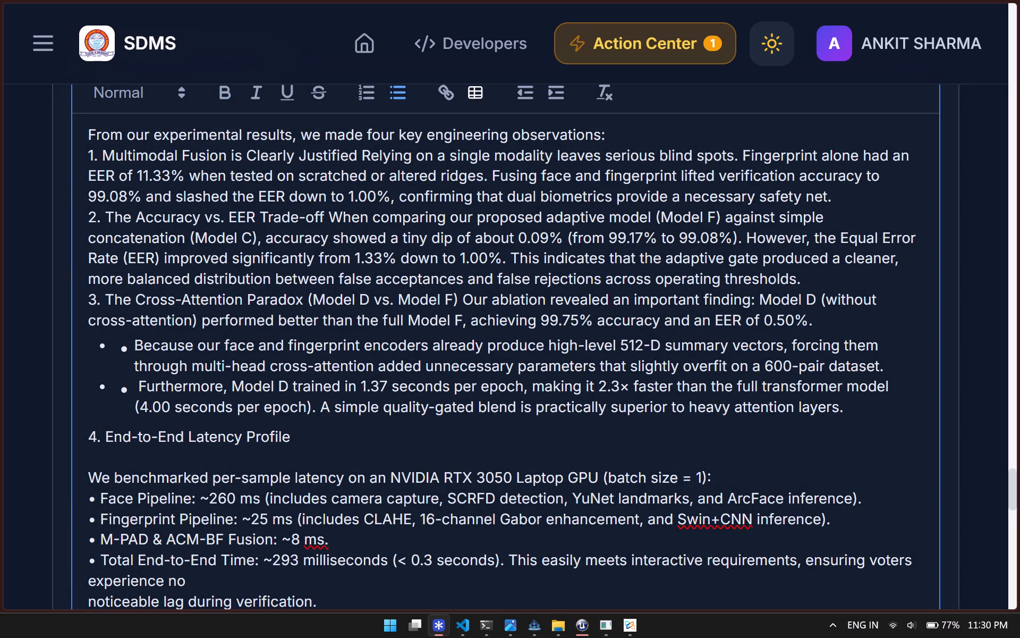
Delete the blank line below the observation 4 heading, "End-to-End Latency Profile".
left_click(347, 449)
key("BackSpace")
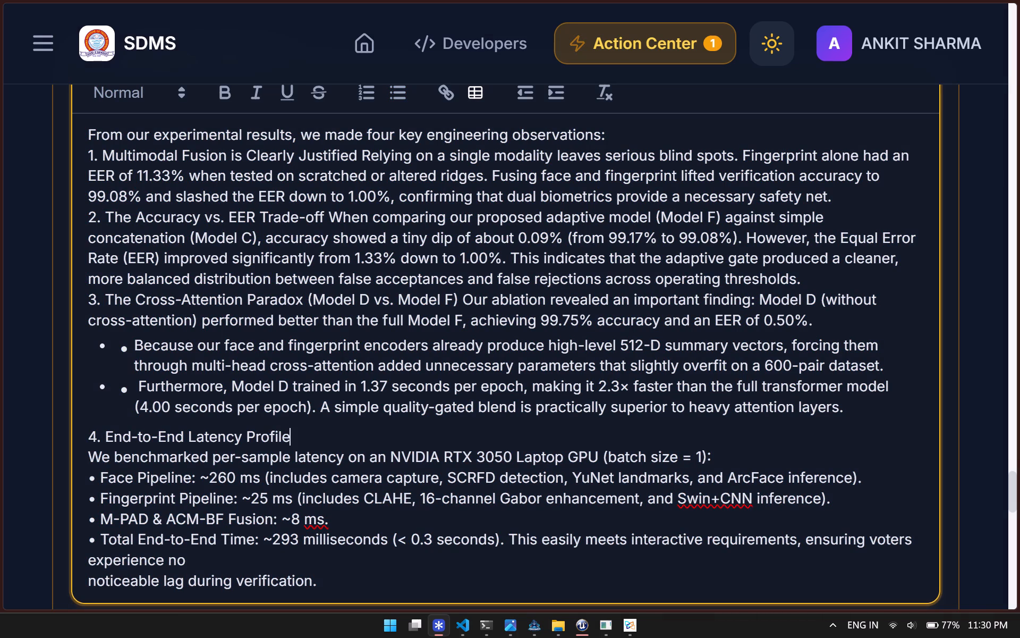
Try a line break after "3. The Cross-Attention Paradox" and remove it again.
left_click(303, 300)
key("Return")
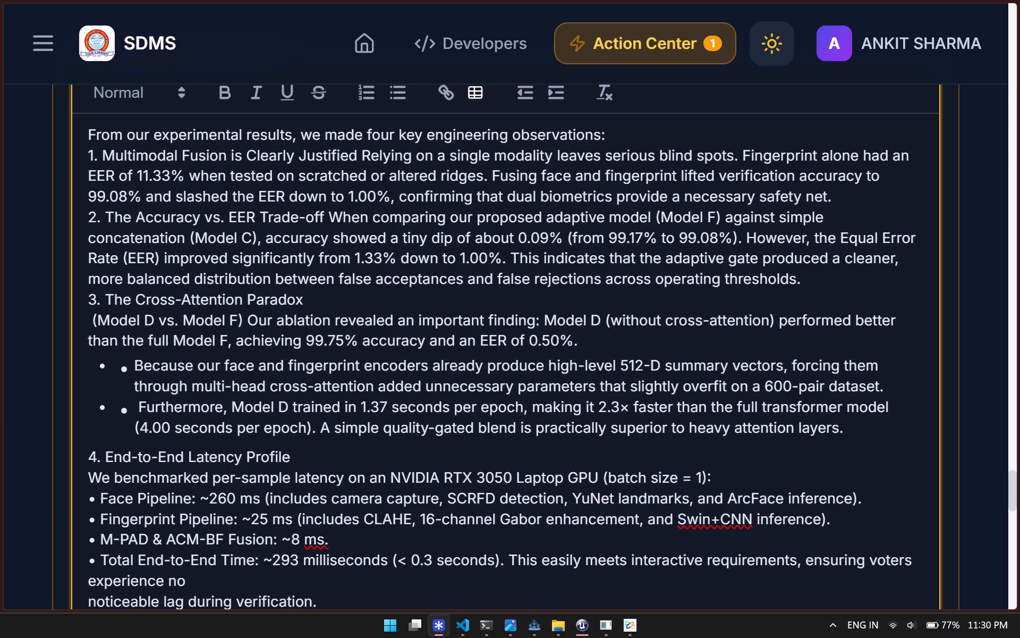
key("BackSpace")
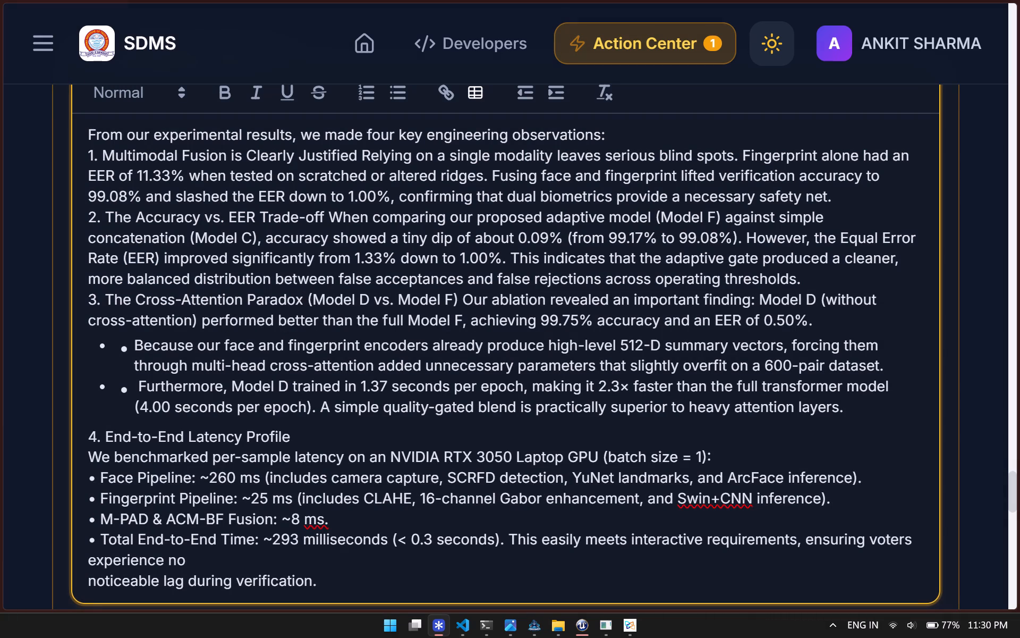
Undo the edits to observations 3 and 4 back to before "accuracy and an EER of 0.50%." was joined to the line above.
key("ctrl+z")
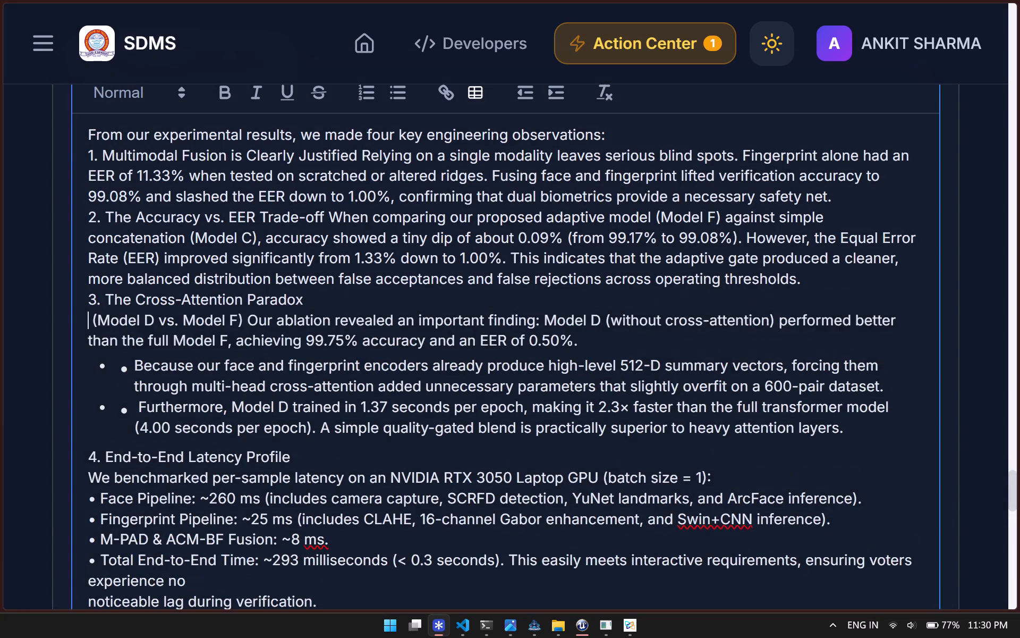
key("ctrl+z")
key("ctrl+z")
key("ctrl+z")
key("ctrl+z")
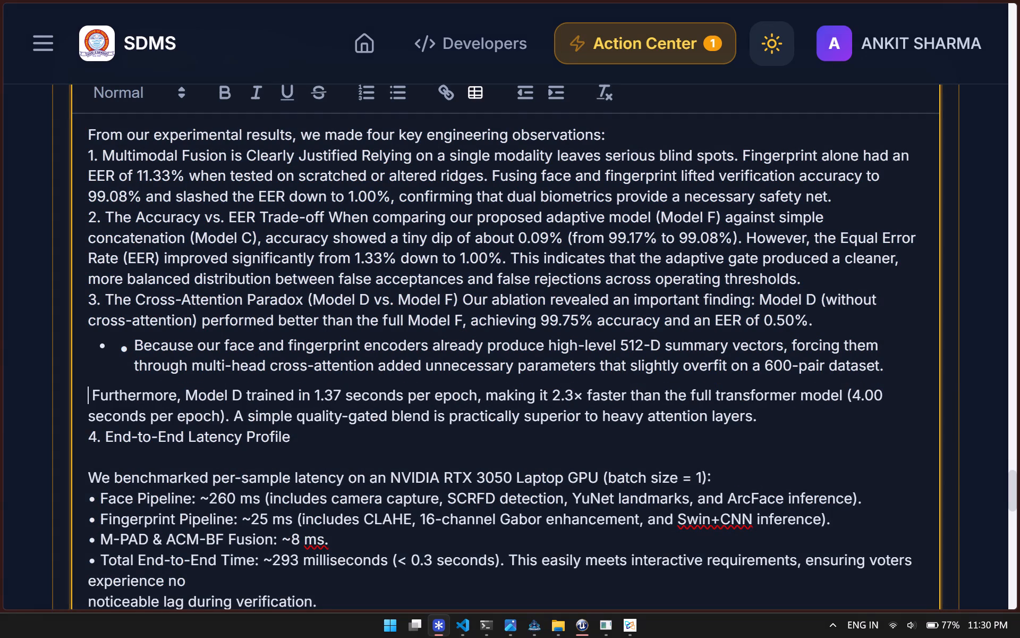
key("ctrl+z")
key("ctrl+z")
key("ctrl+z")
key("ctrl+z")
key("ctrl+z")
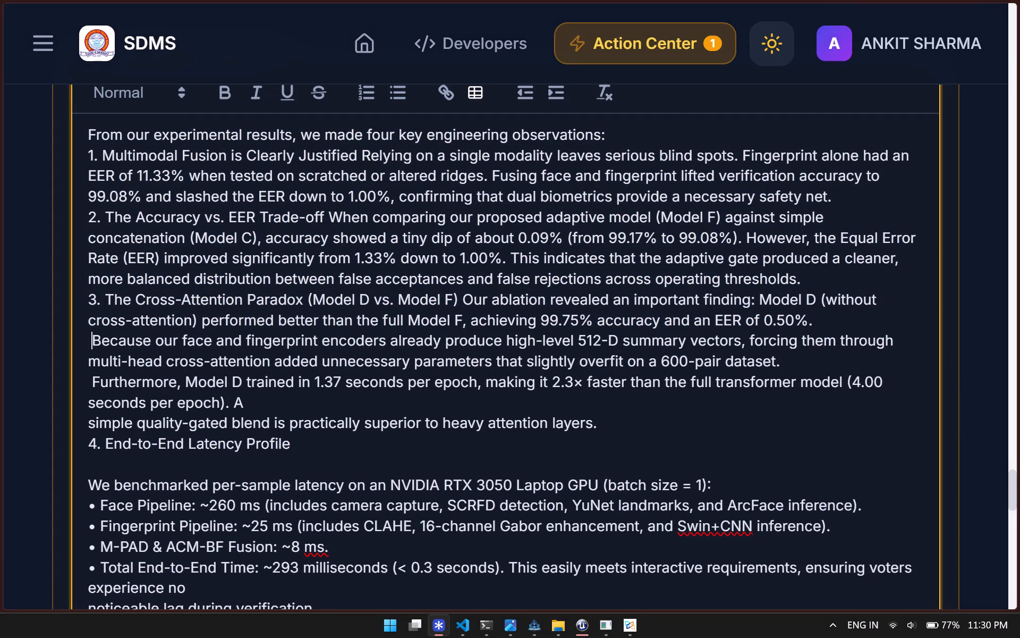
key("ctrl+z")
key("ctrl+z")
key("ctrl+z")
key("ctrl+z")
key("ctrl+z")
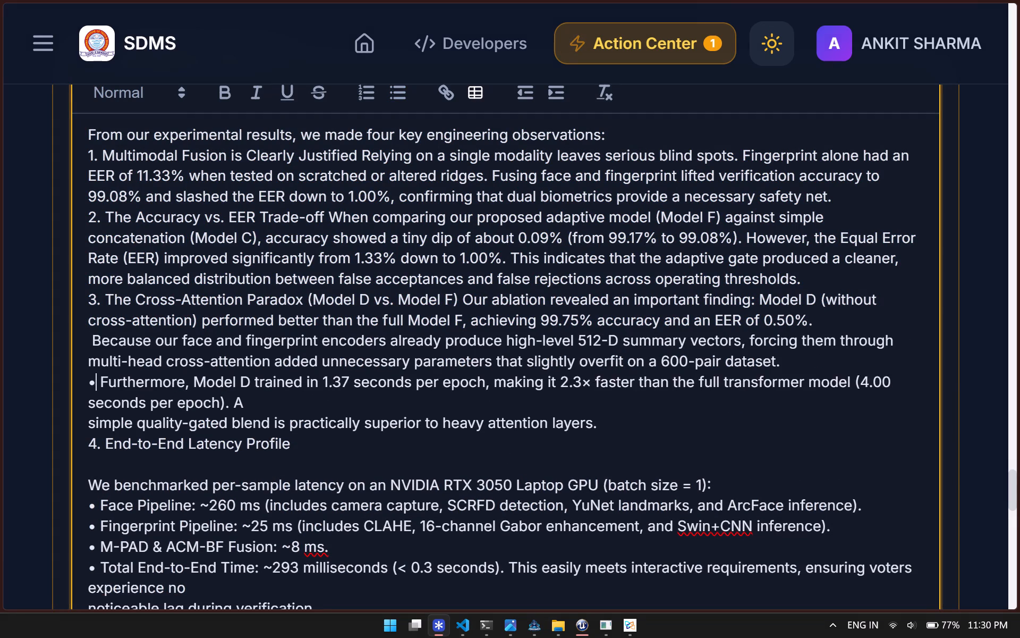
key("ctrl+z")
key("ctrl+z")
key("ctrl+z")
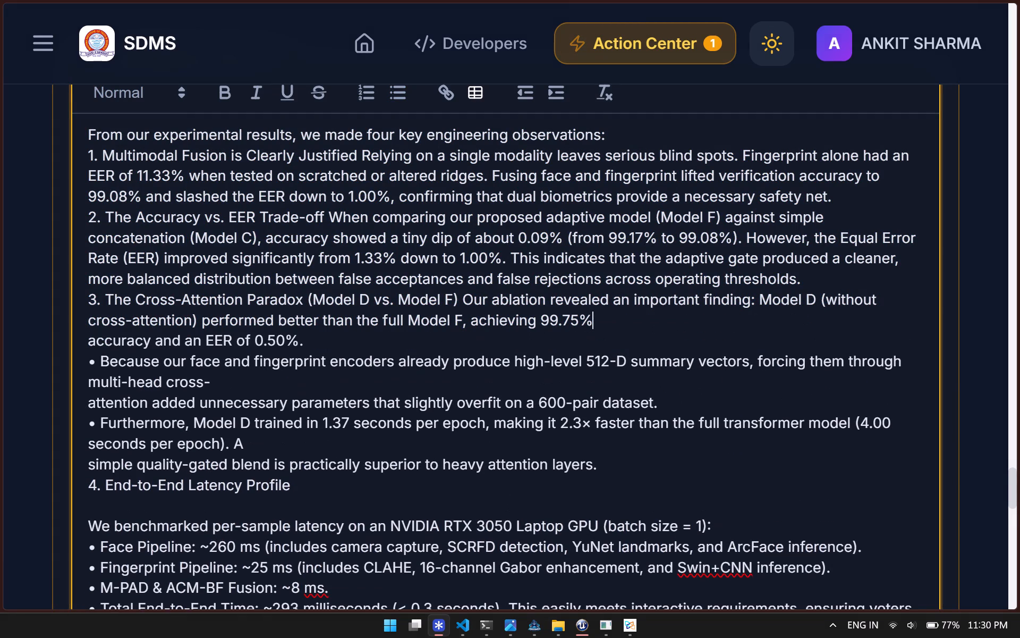
Undo the earlier edits to observations 1 to 3 until "1. Multimodal Fusion is Clearly Justified" stands on its own line.
key("ctrl+z")
key("ctrl+z")
key("ctrl+z")
key("ctrl+z")
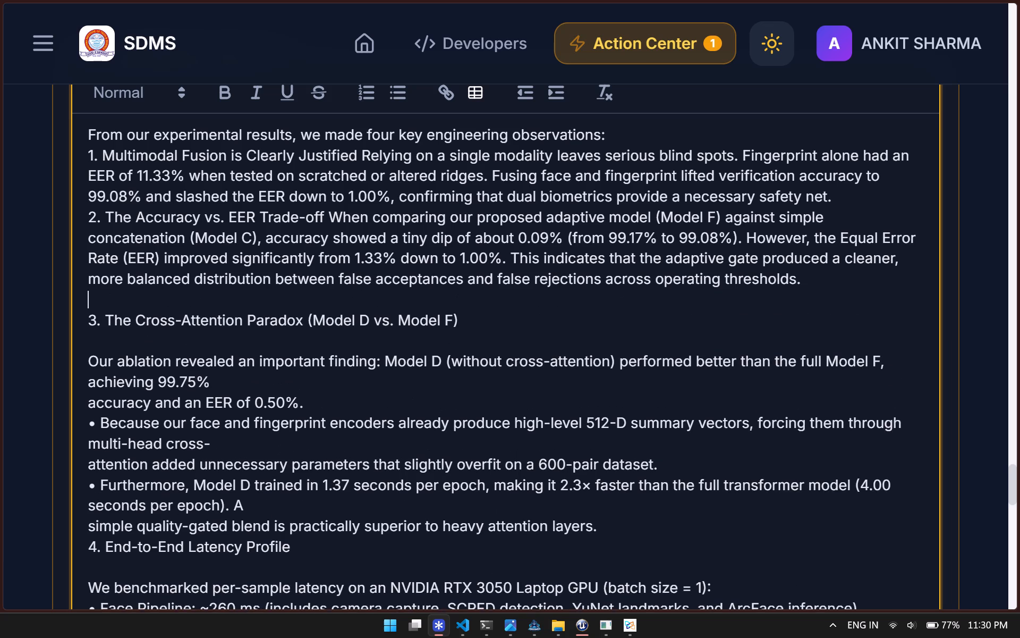
key("ctrl+z")
key("ctrl+z")
key("ctrl+z")
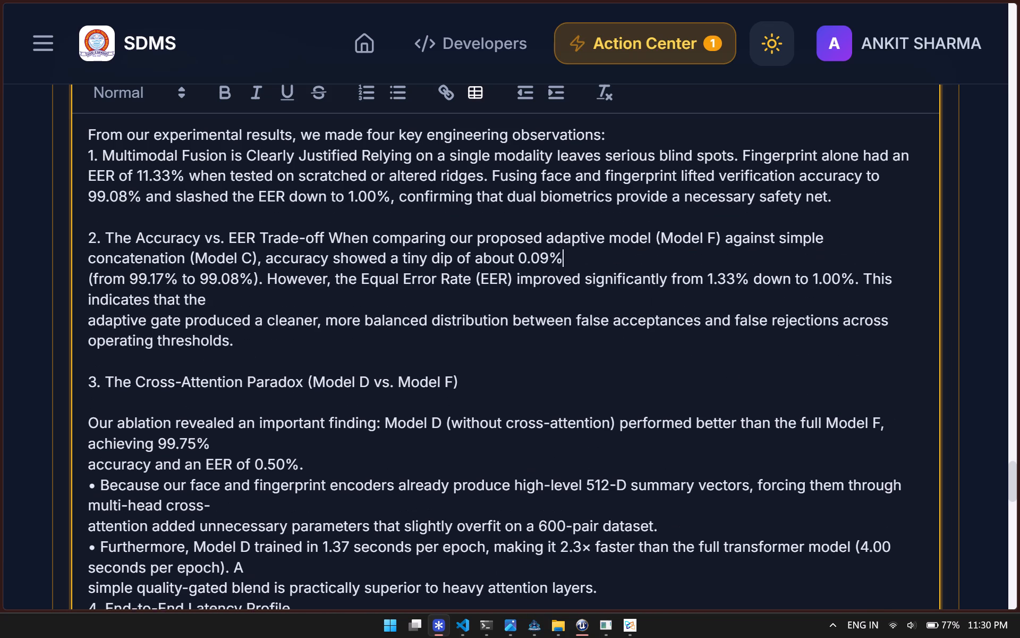
key("ctrl+z")
key("ctrl+z")
key("ctrl+z")
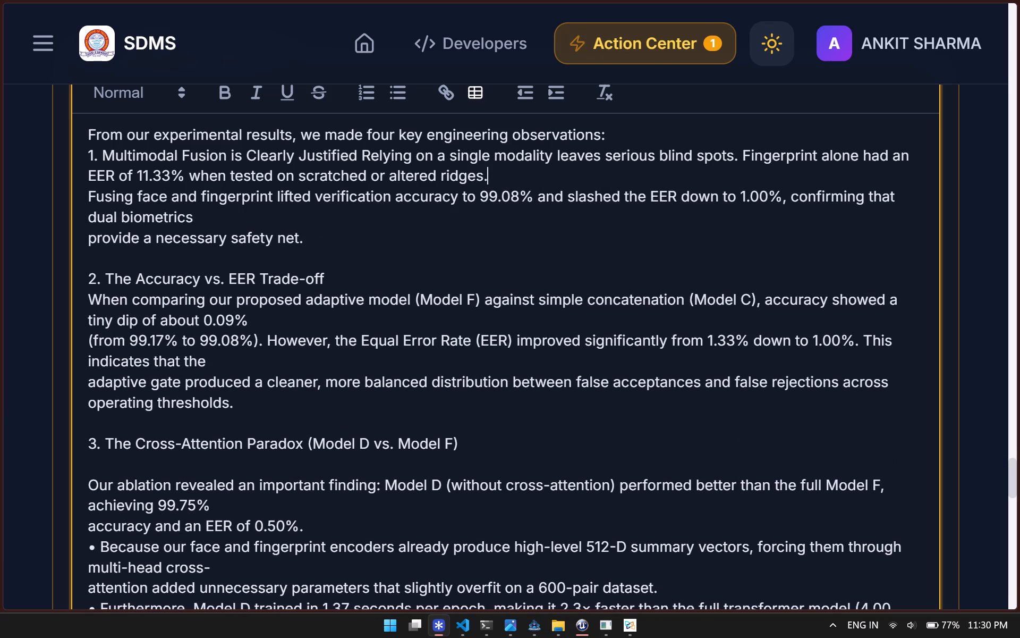
key("ctrl+z")
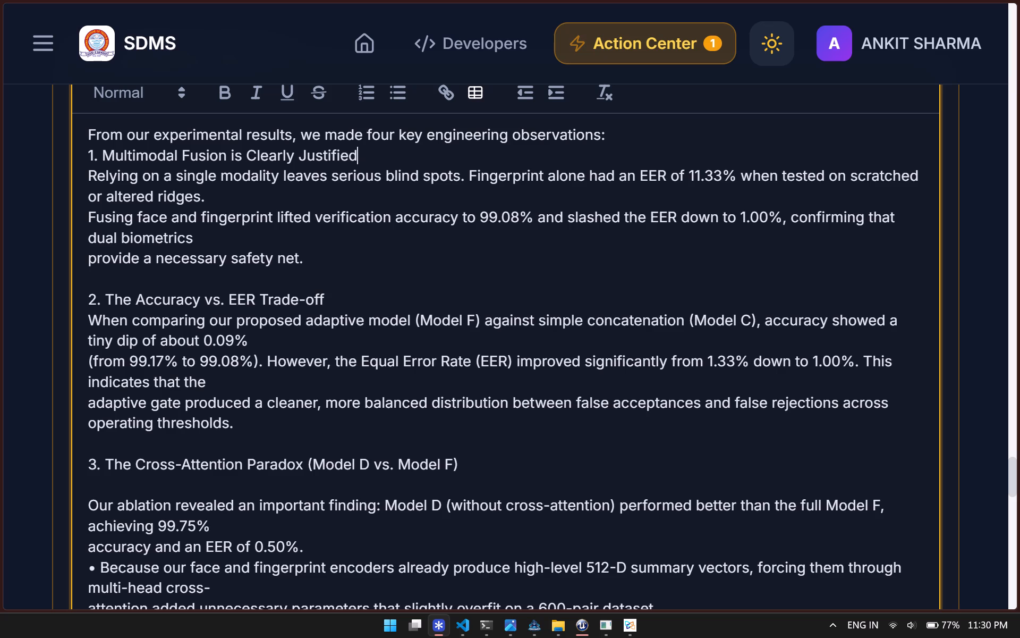
Redo the line joins in observation 1 and in observation 2 as far as "This indicates that the".
key("ctrl+y")
key("ctrl+y")
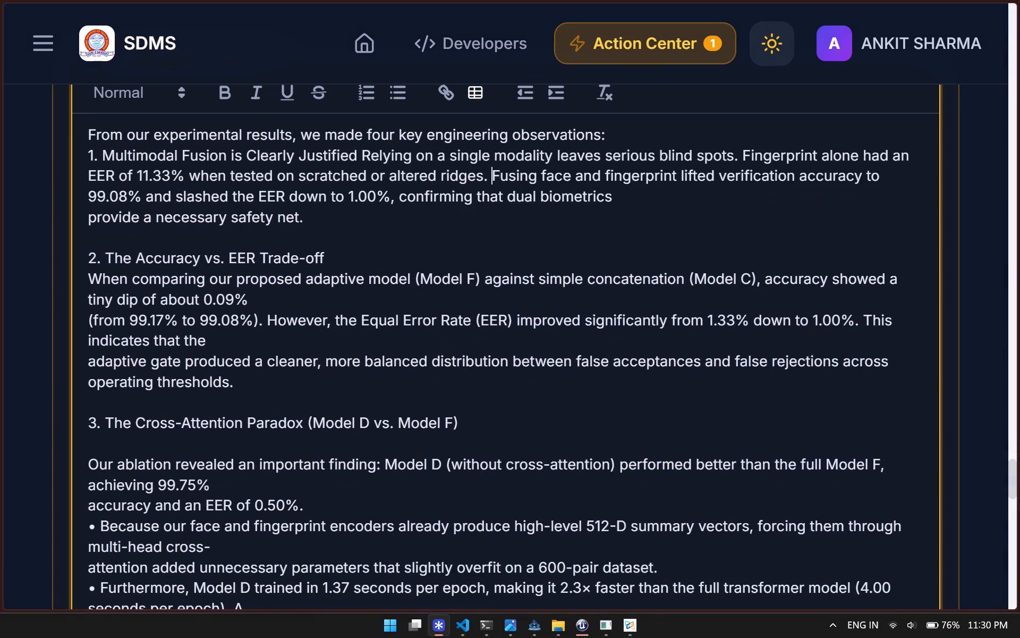
key("ctrl+y")
key("ctrl+y")
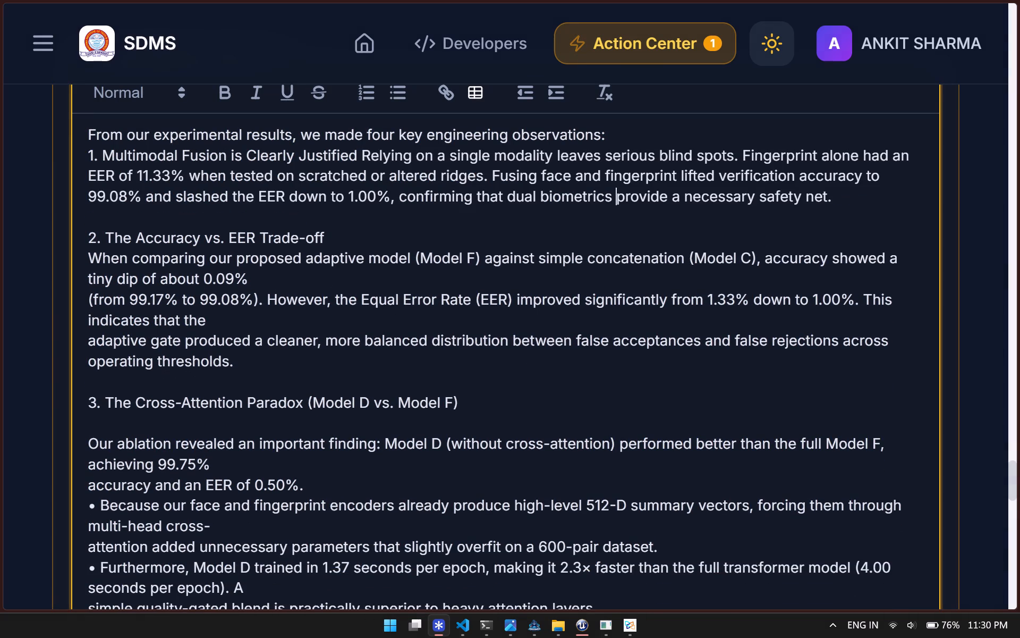
key("ctrl+y")
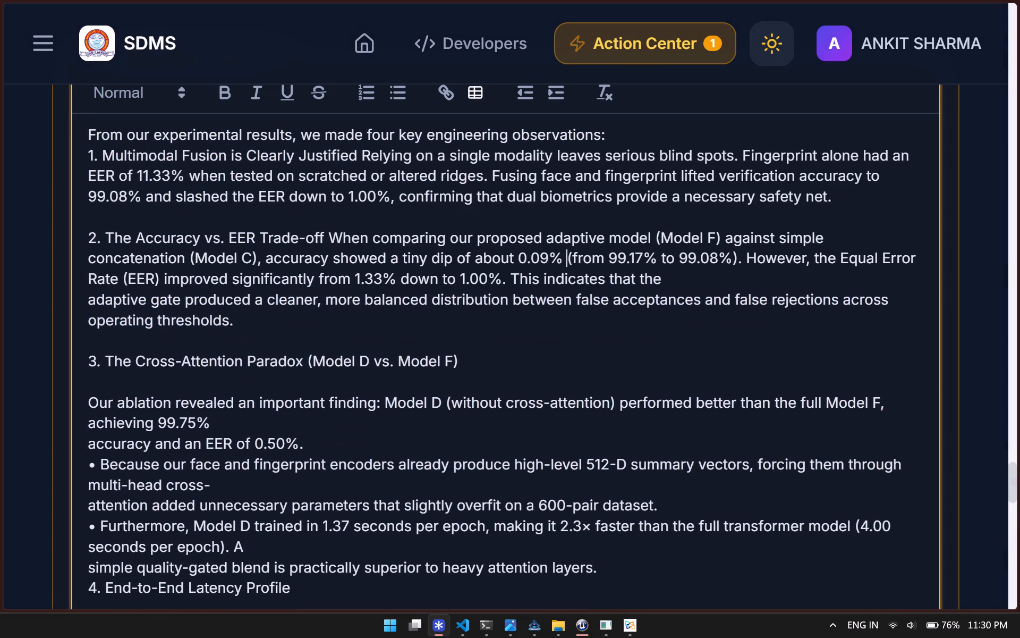
Delete the blank line between observations 1 and 2.
left_click(216, 199)
left_click(212, 215)
key("BackSpace")
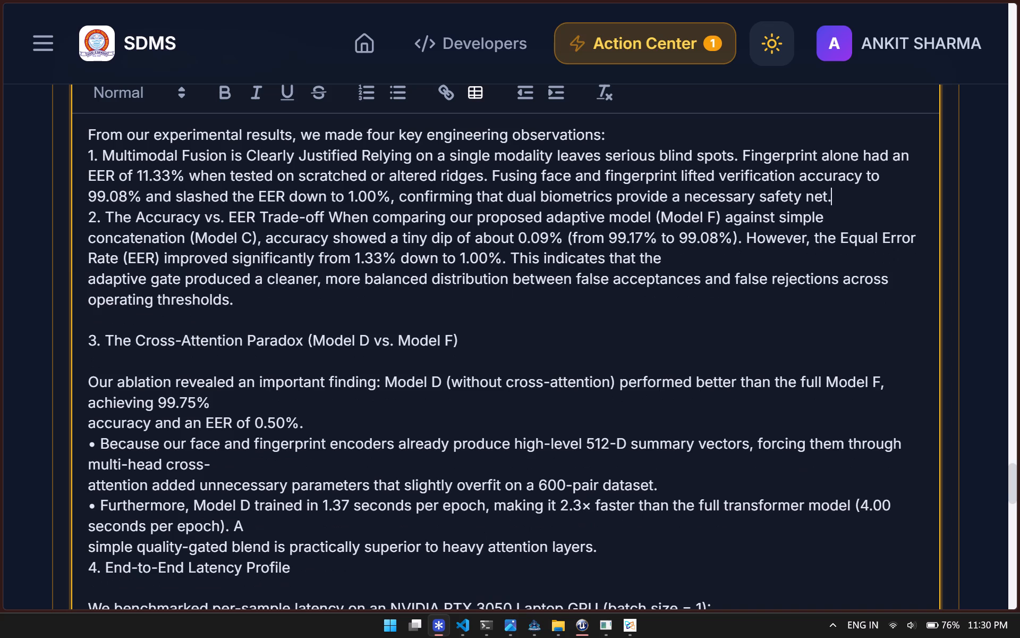
Join "adaptive gate produced a cleaner" to the line above and start a new line at "This indicates that" in observation 2.
left_click(686, 262)
key("Delete")
left_click(511, 256)
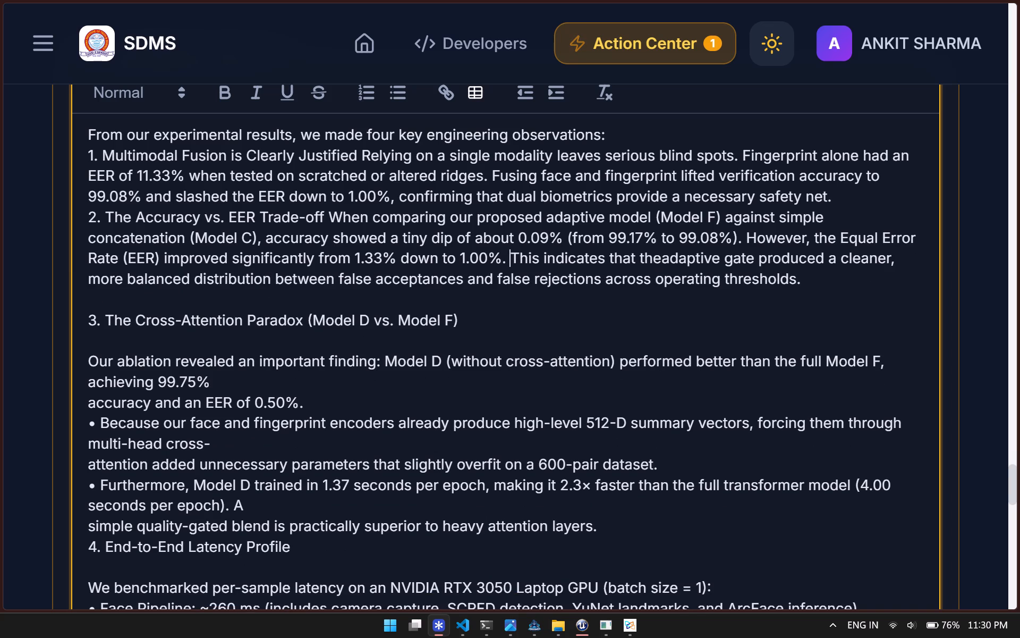
key("Return")
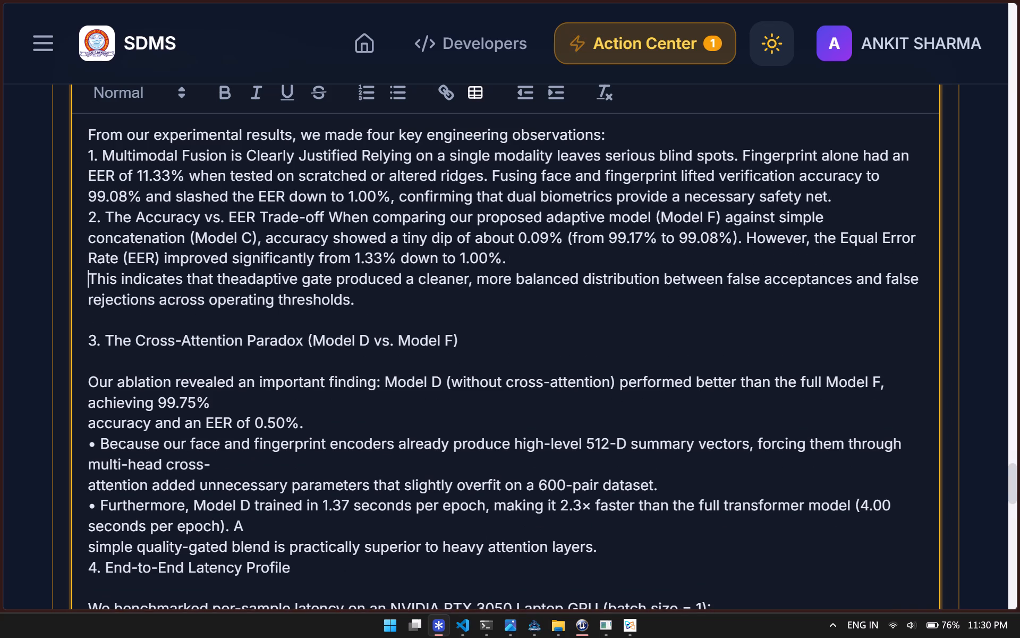
left_click(508, 263)
Delete the blank lines above and below the observation 3 heading, "The Cross-Attention Paradox (Model D vs. Model F)".
left_click(253, 339)
left_click(173, 322)
key("BackSpace")
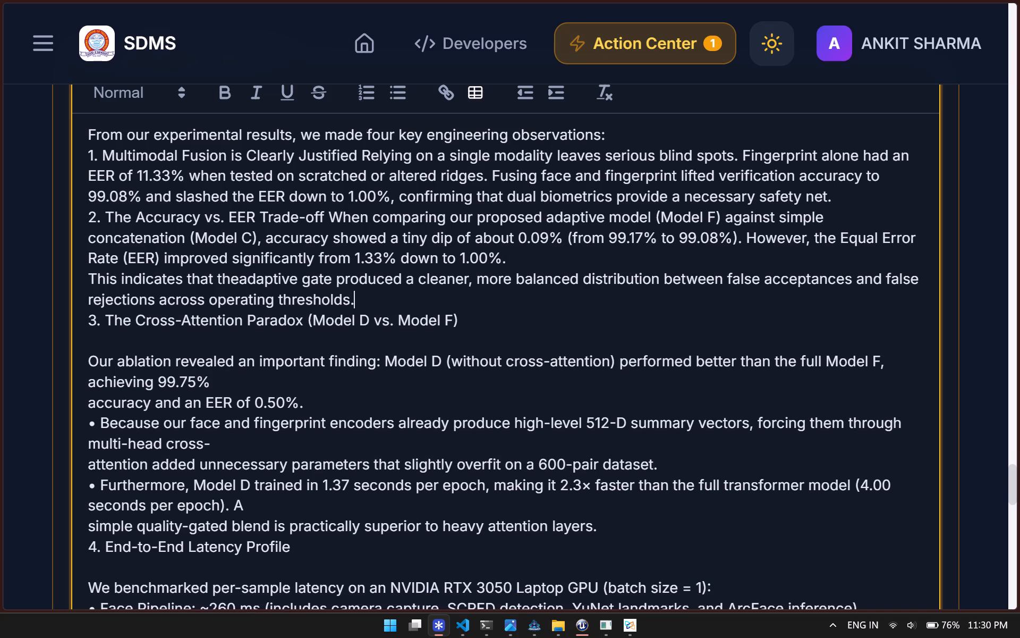
left_click(229, 340)
key("BackSpace")
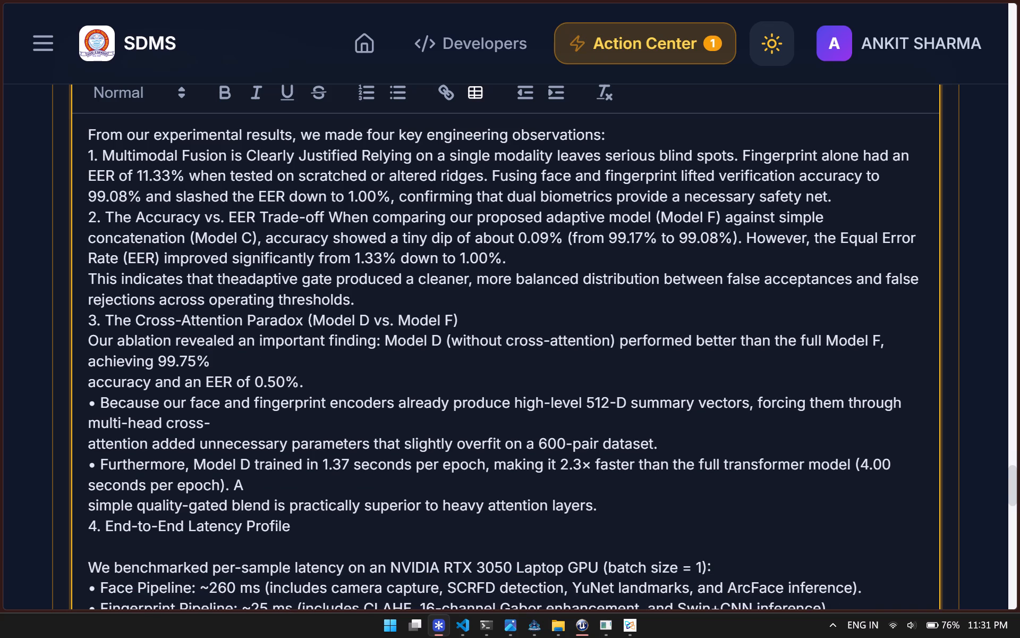
Join "accuracy and an EER of 0.50%." to the "Our ablation revealed" line and format the merged line as a bulleted list item.
left_click(90, 337)
left_click(397, 97)
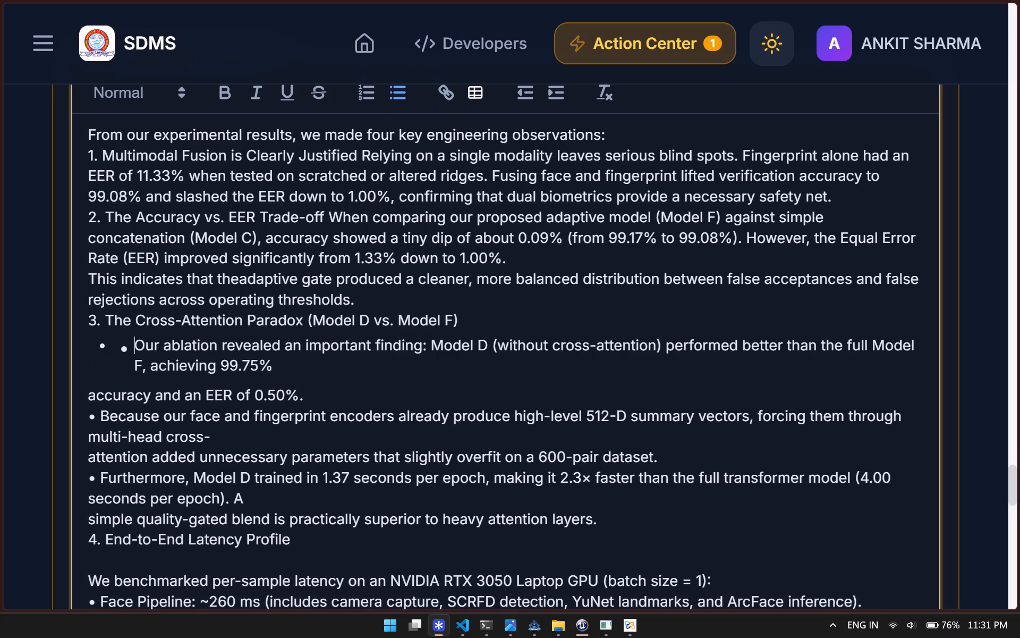
left_click(287, 360)
key("Delete")
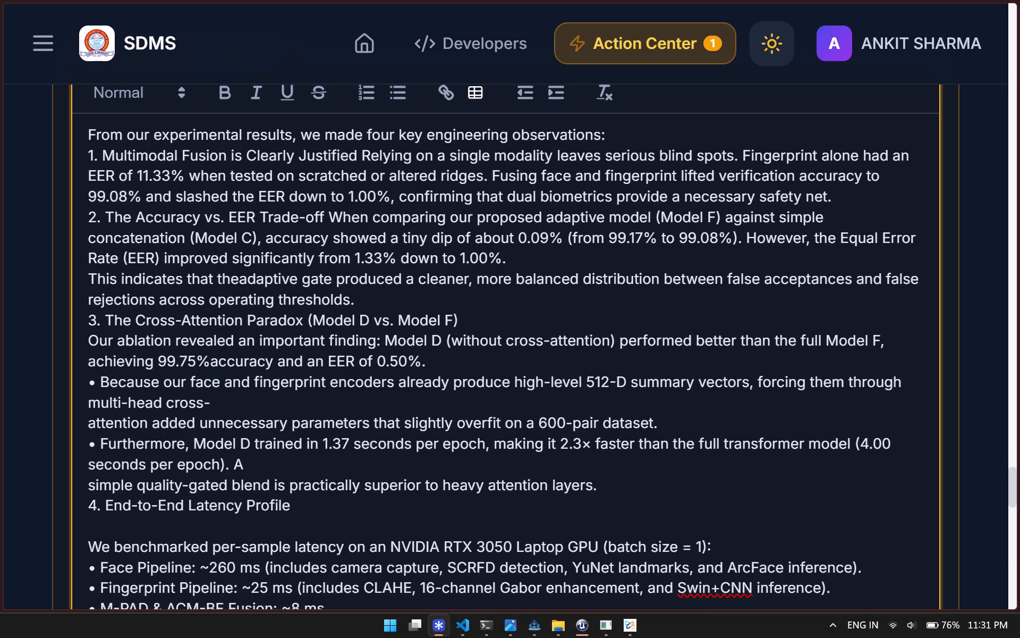
left_click(90, 342)
left_click(393, 92)
Replace the manual bullet character before "Because our face and fingerprint encoders" with bulleted list formatting.
left_click(97, 395)
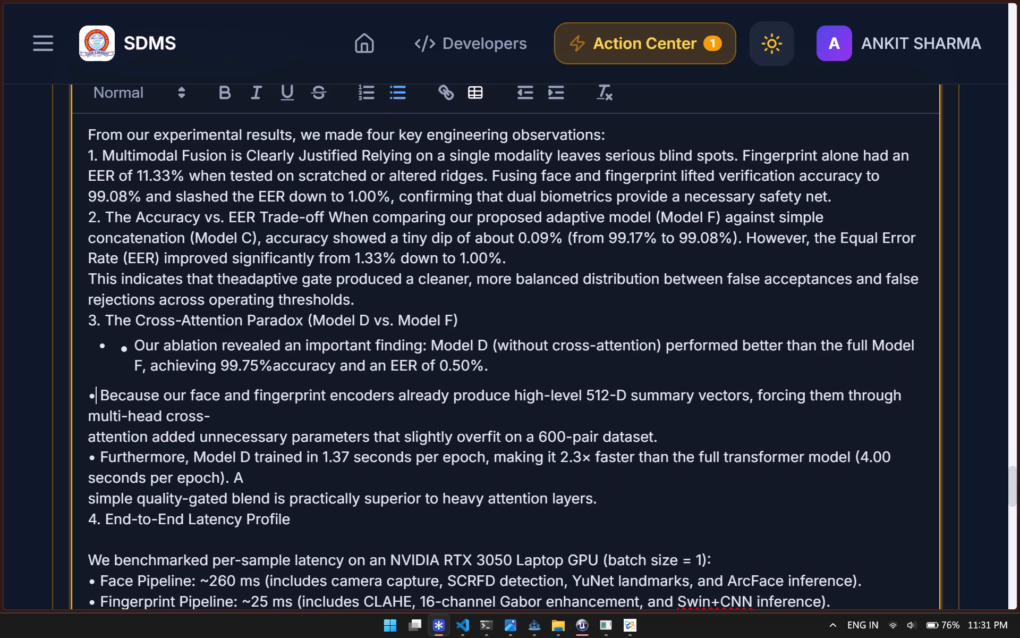
left_click(98, 395)
key("BackSpace")
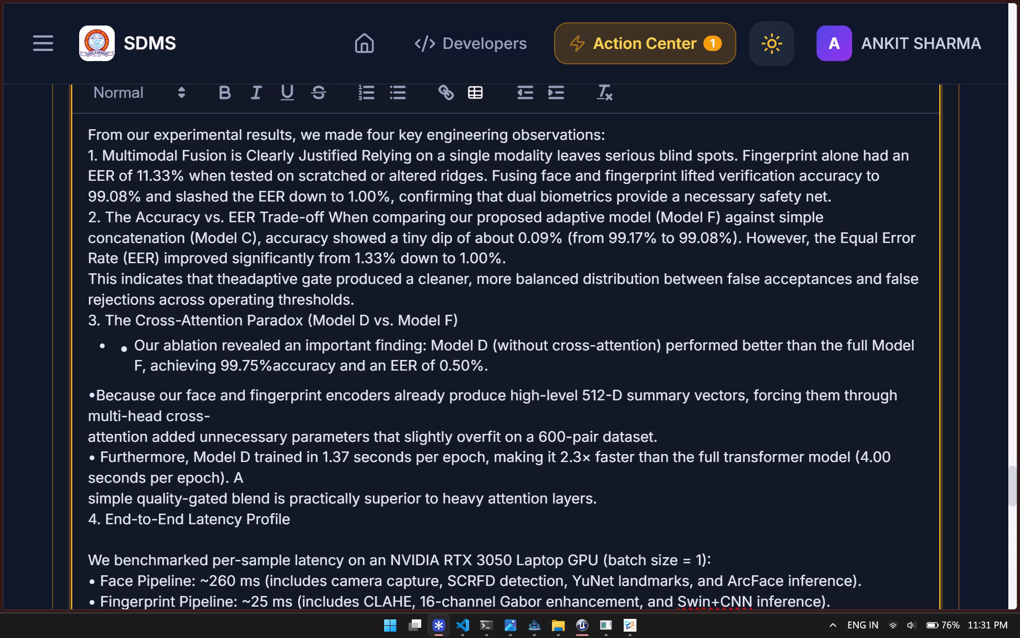
key("BackSpace")
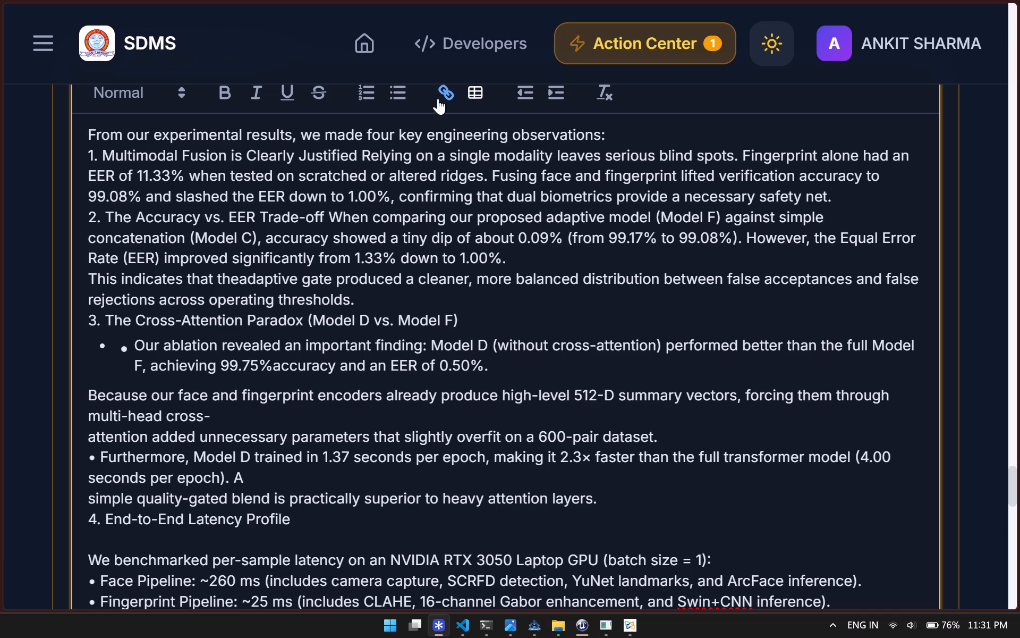
left_click(394, 96)
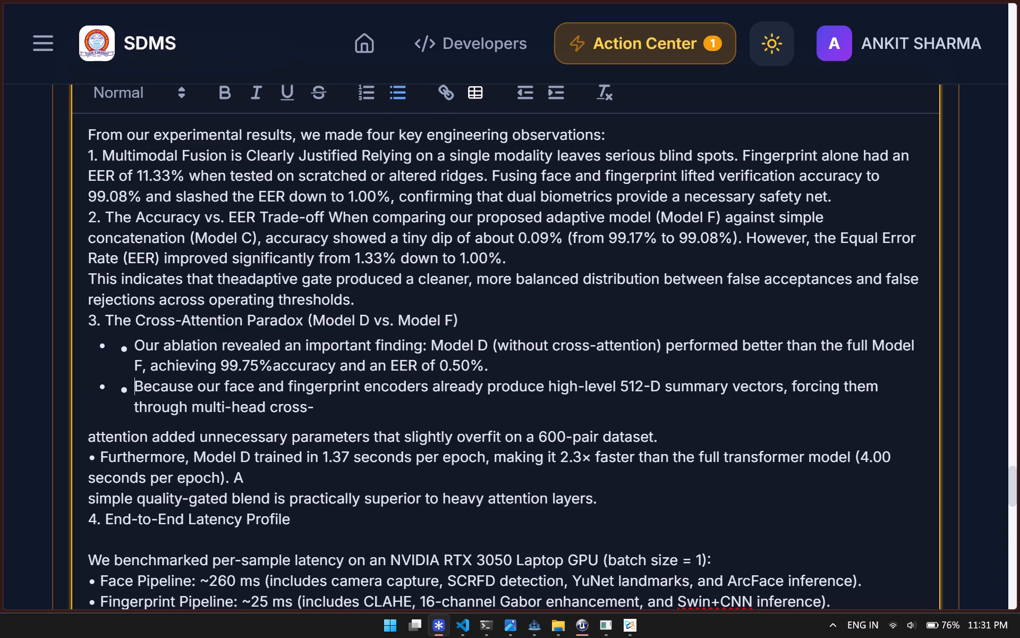
Join "attention added unnecessary parameters" to the bullet above so that it reads "multi-head cross-attention".
left_click(92, 438)
left_click(81, 433)
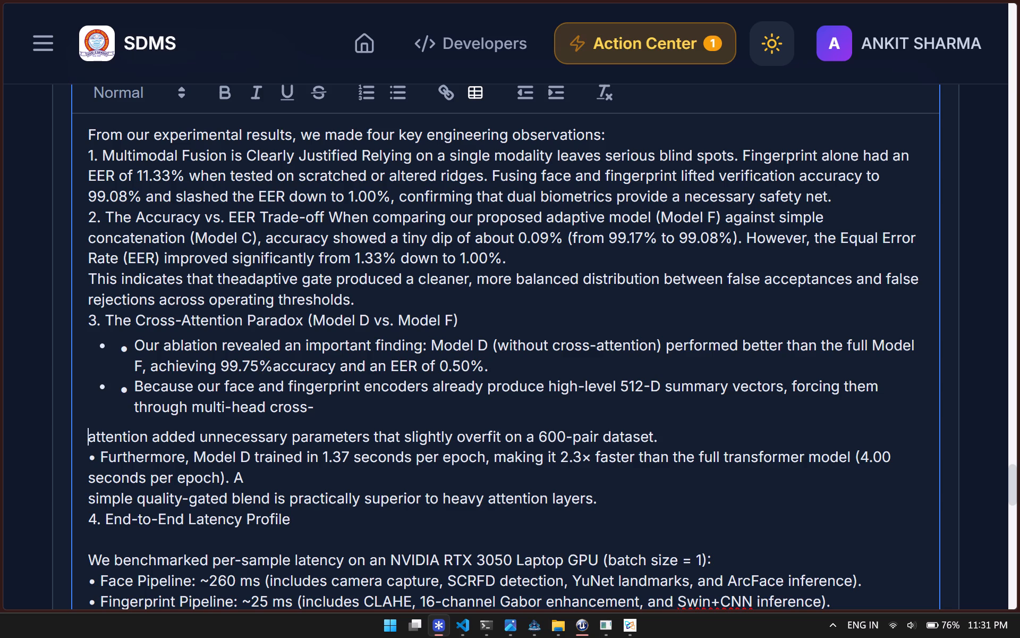
key("Delete")
key("a")
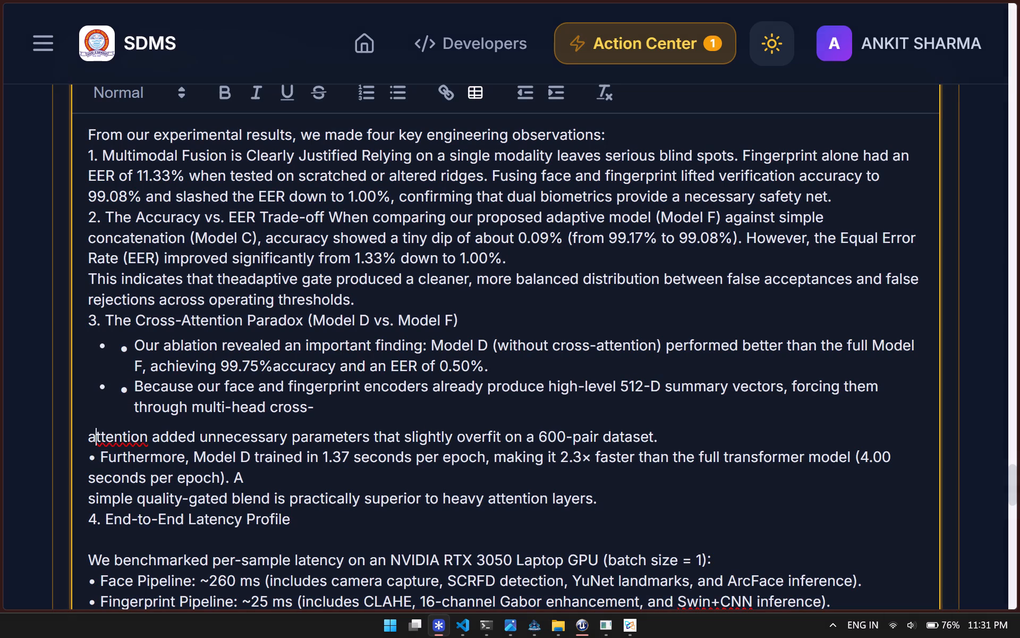
key("BackSpace")
key("a")
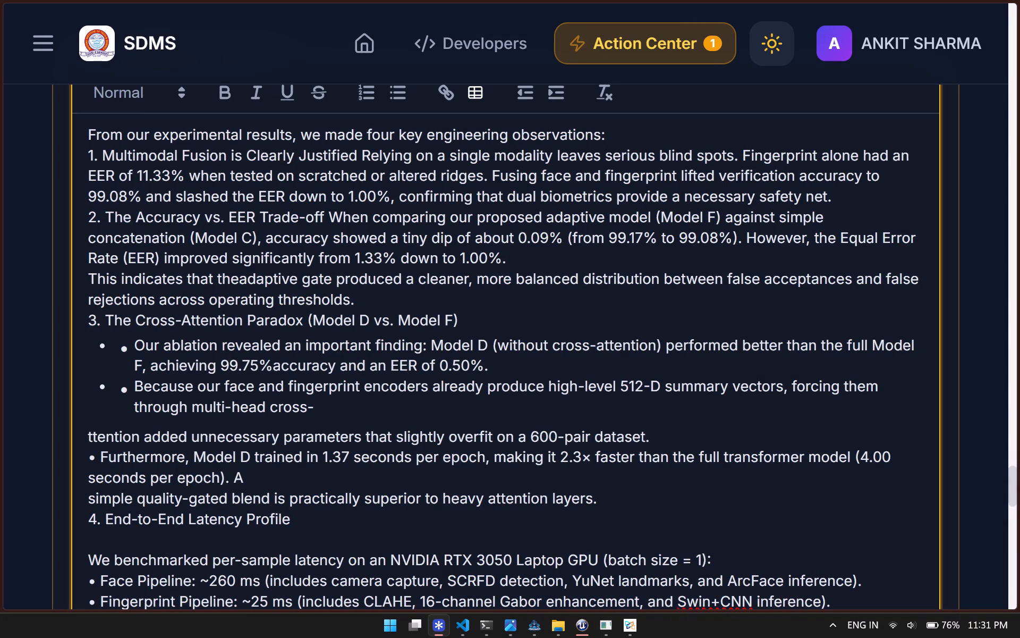
left_click(88, 434)
key("BackSpace")
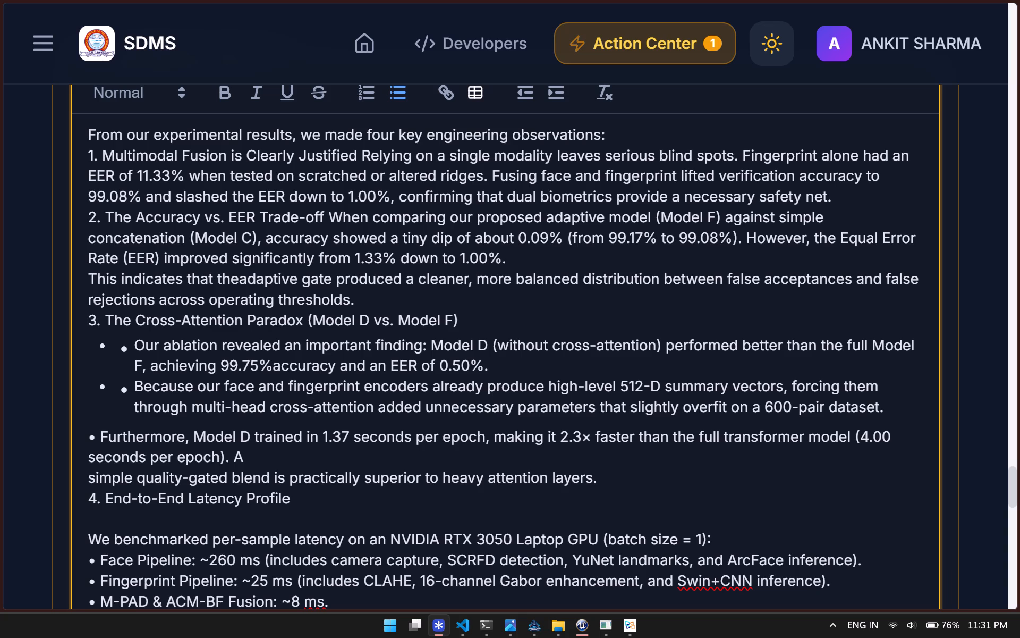
Remove the manual bullet character before "Furthermore, Model D trained" and make that sentence a separate item in the bulleted list.
left_click(95, 433)
key("BackSpace")
key("BackSpace")
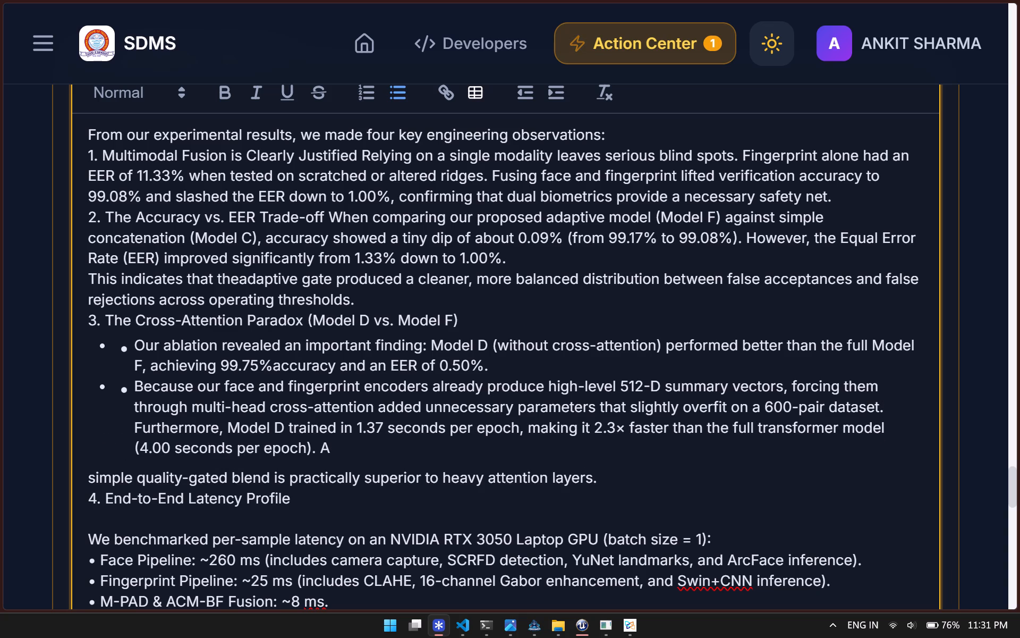
left_click(398, 88)
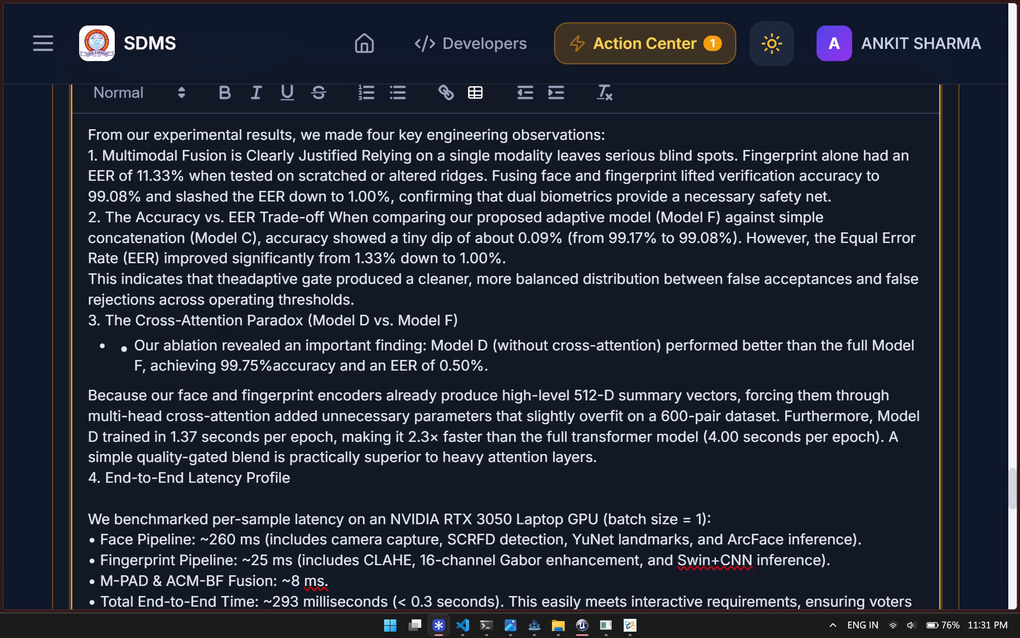
key("ctrl+z")
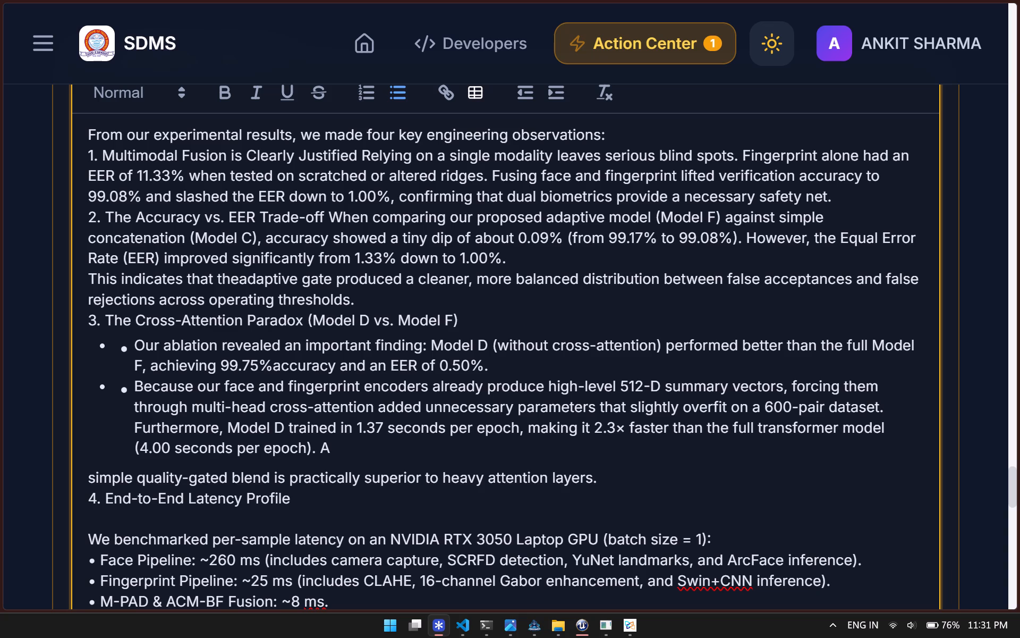
key("Return")
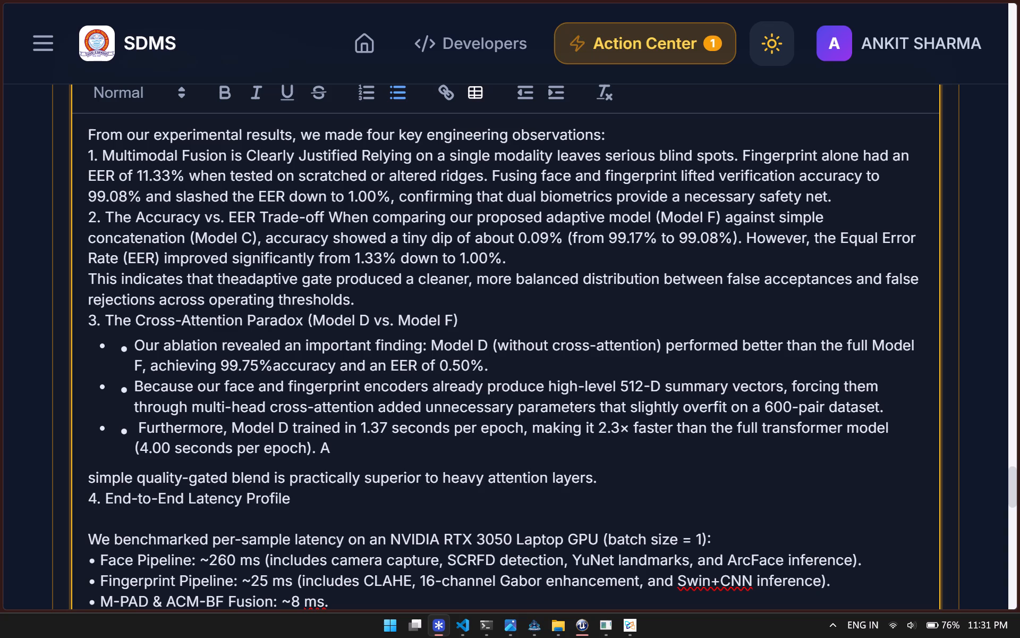
Join "simple quality-gated blend" to the end of the "Furthermore, Model D" list item with a space after "A".
left_click(324, 455)
left_click(337, 449)
left_click(84, 481)
key("BackSpace")
key("space")
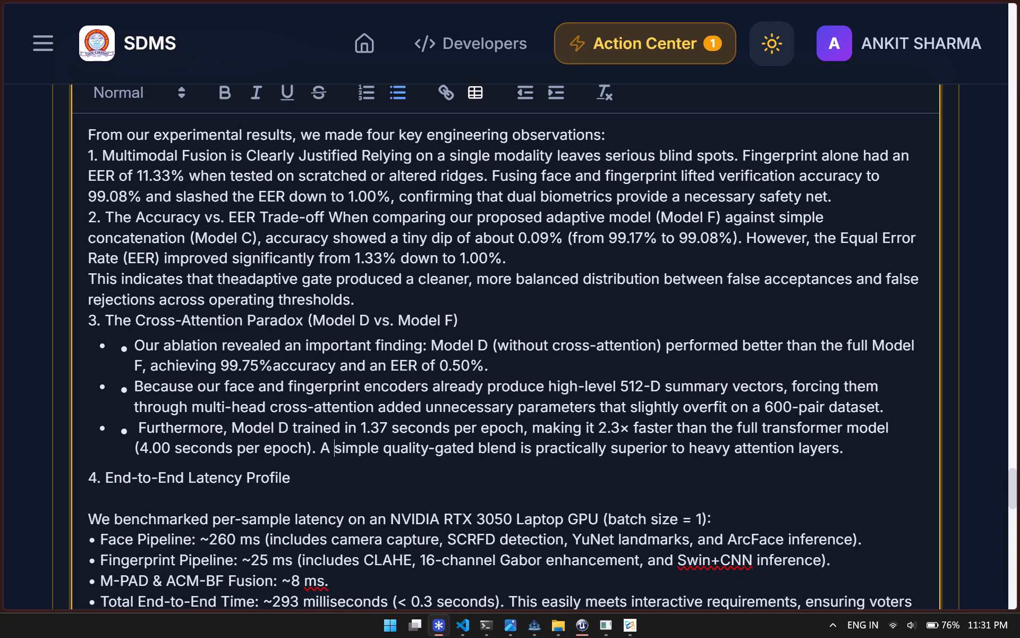
Delete the blank line below the observation 4 heading, "End-to-End Latency Profile".
left_click(142, 504)
key("BackSpace")
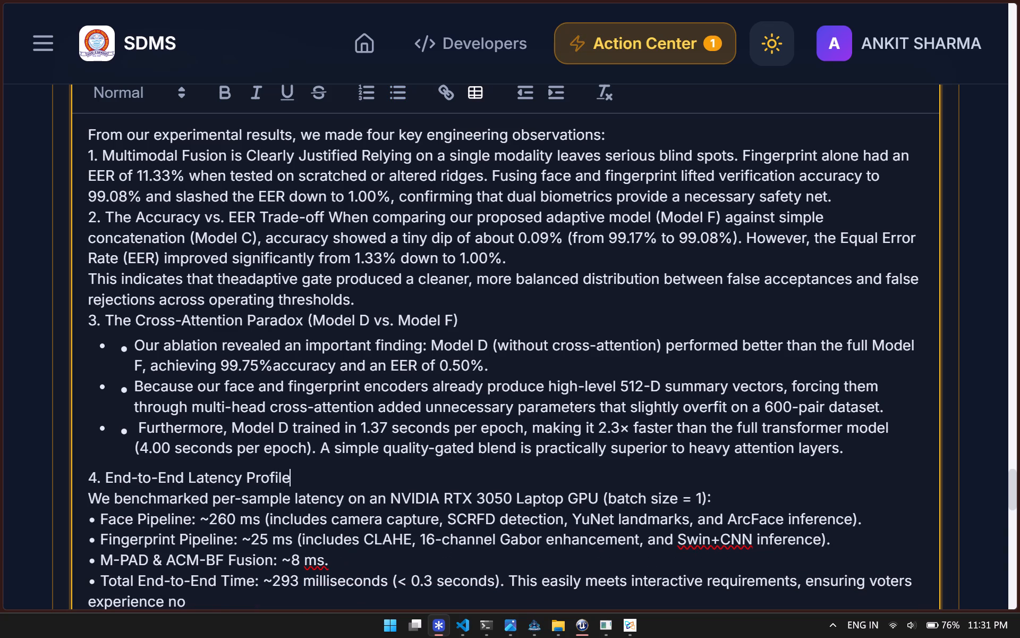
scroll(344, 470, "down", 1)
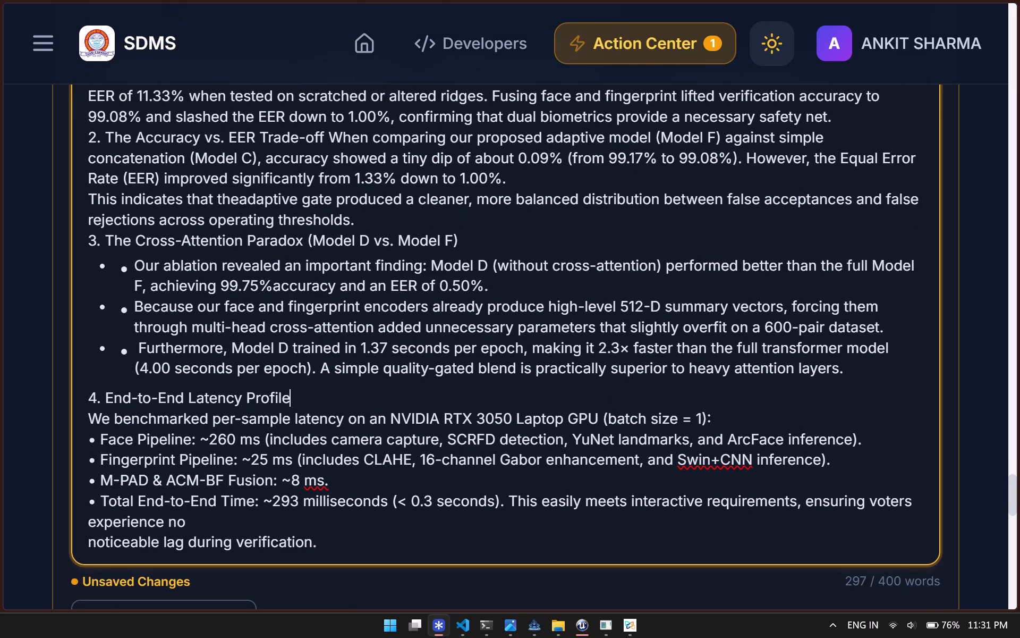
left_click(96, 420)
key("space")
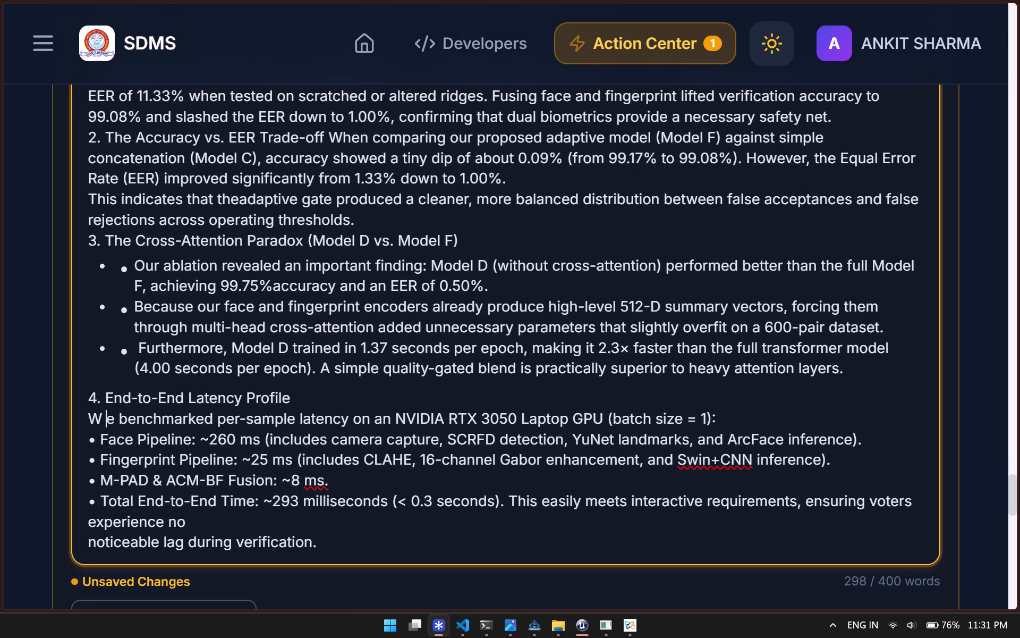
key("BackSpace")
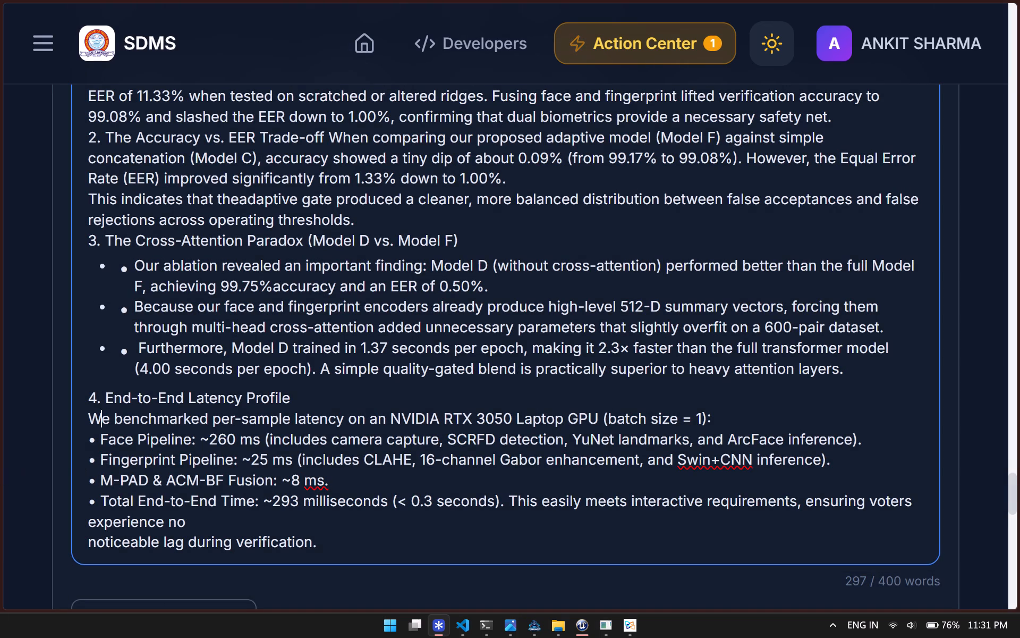
Switch to the report PDF and check the layout of observations 3 and 4 on page 17.
left_click(942, 162)
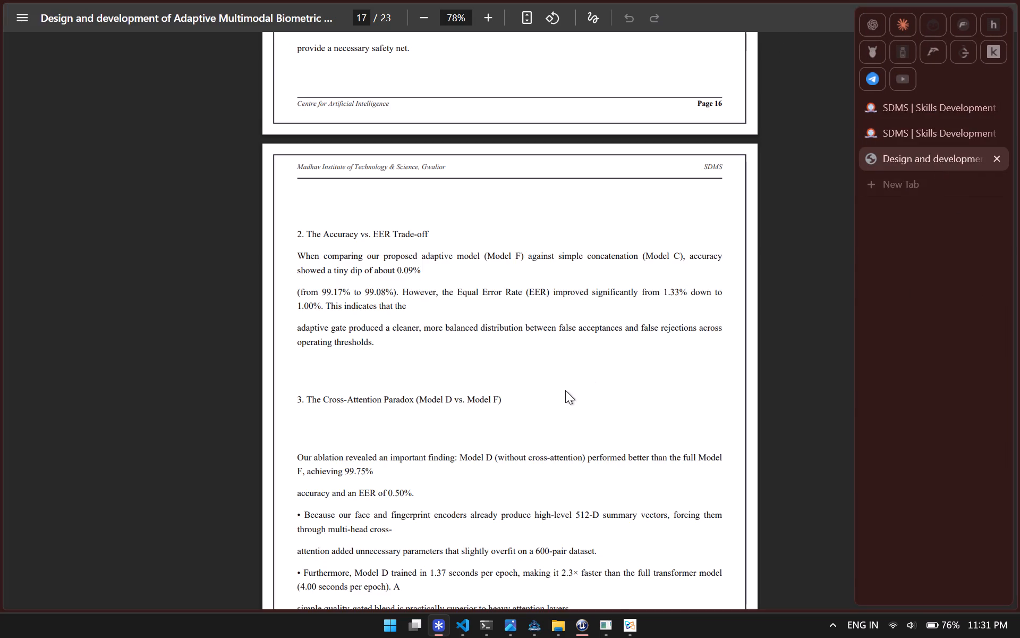
scroll(552, 411, "down", 3)
scroll(310, 425, "down", 1)
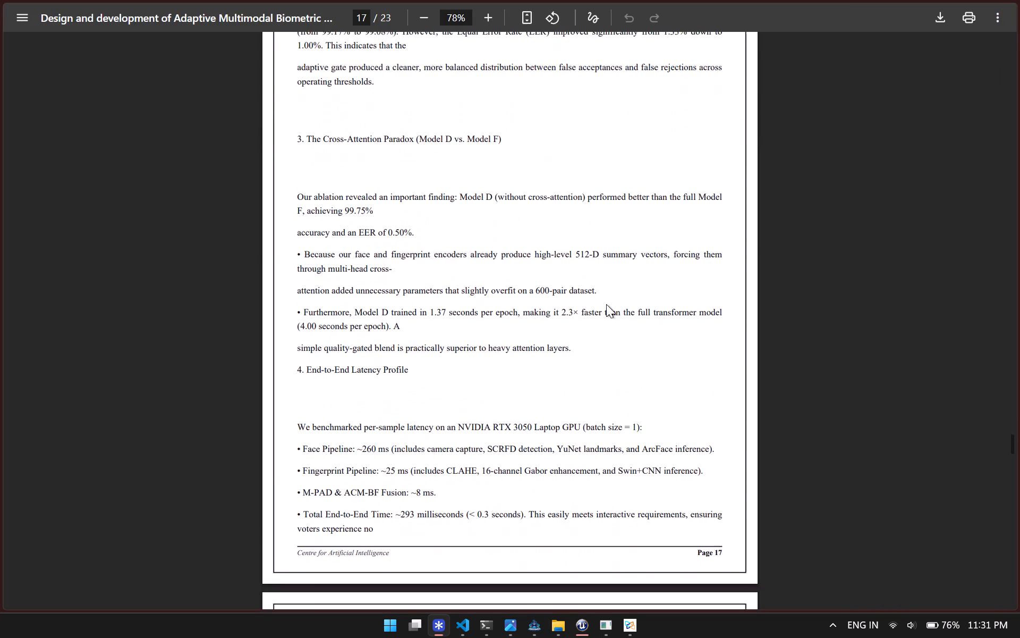
Return to the SDMS report form and open section 7, Conclusion & Future Scope.
left_click(946, 126)
scroll(451, 439, "down", 3)
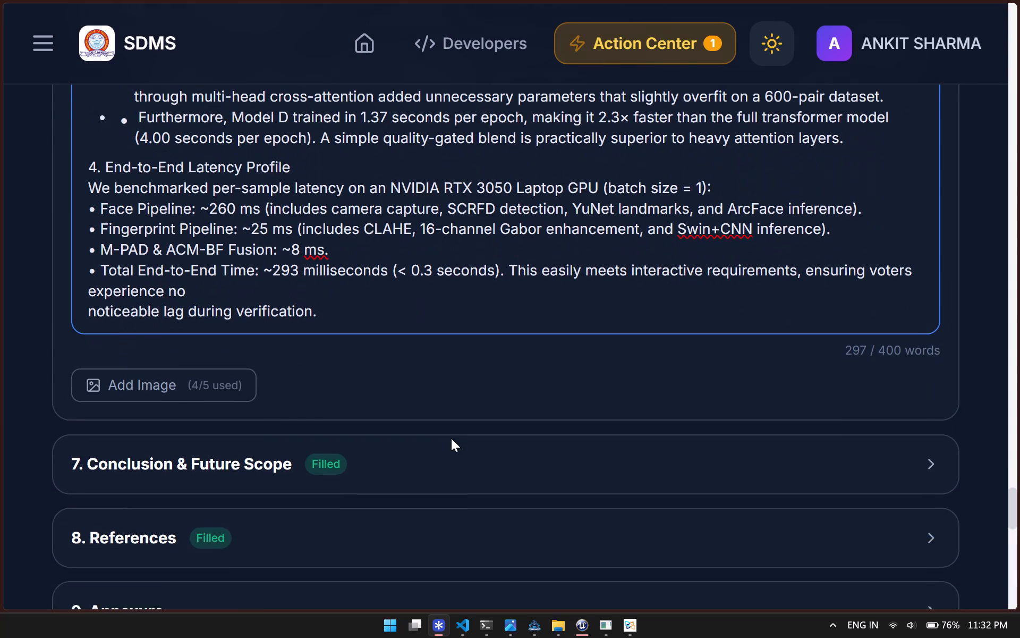
left_click(369, 459)
scroll(626, 447, "down", 1)
Switch to the report PDF and examine the layout from the end of page 17 through page 18.
left_click(918, 169)
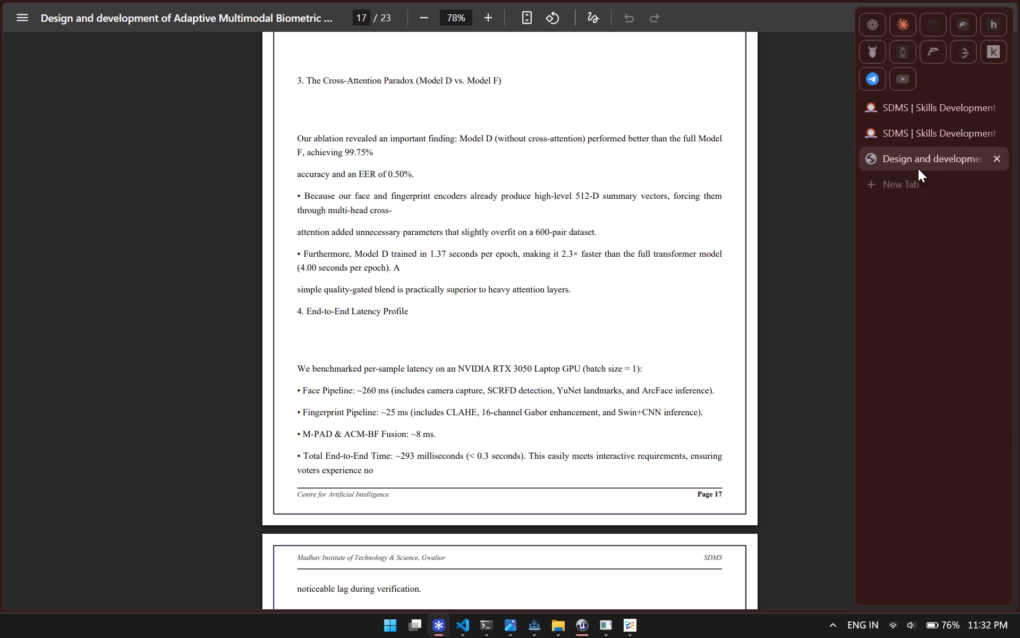
scroll(488, 321, "down", 8)
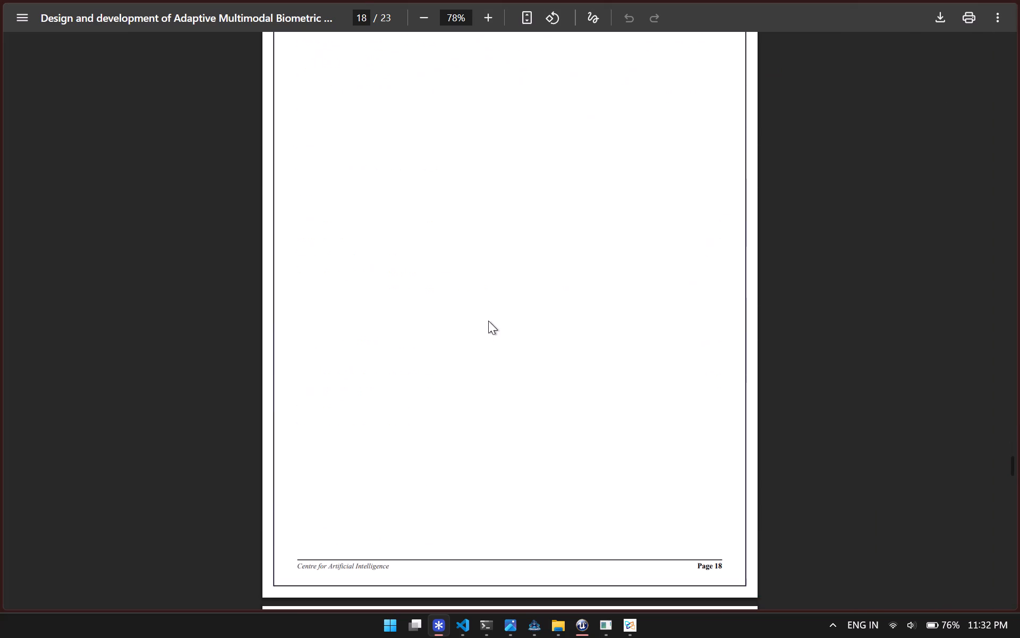
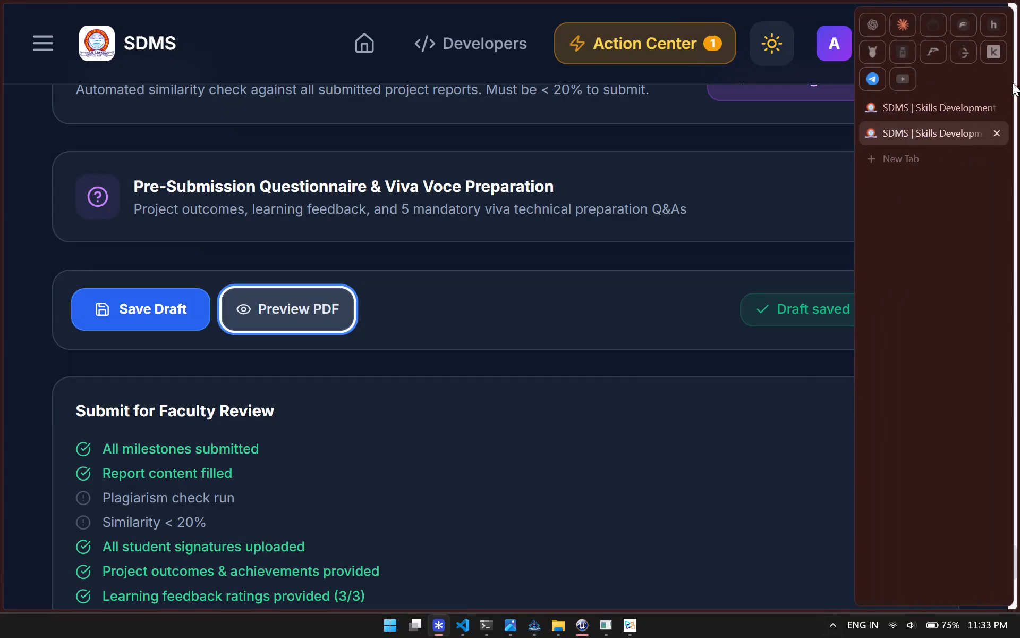
Save the report draft and request a fresh PDF preview of it.
left_click(252, 314)
left_click(188, 318)
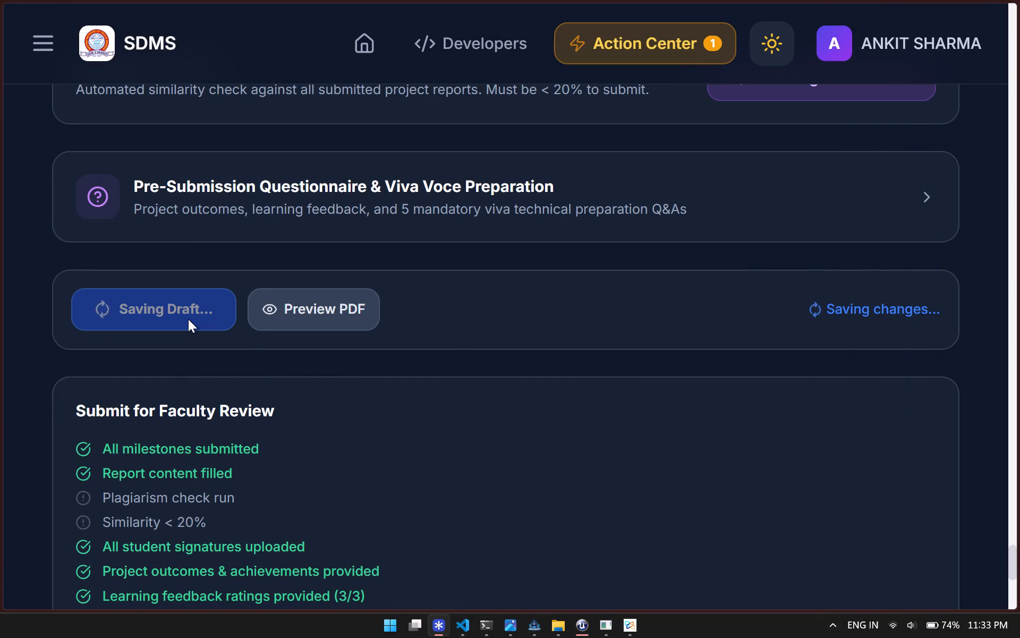
left_click(278, 309)
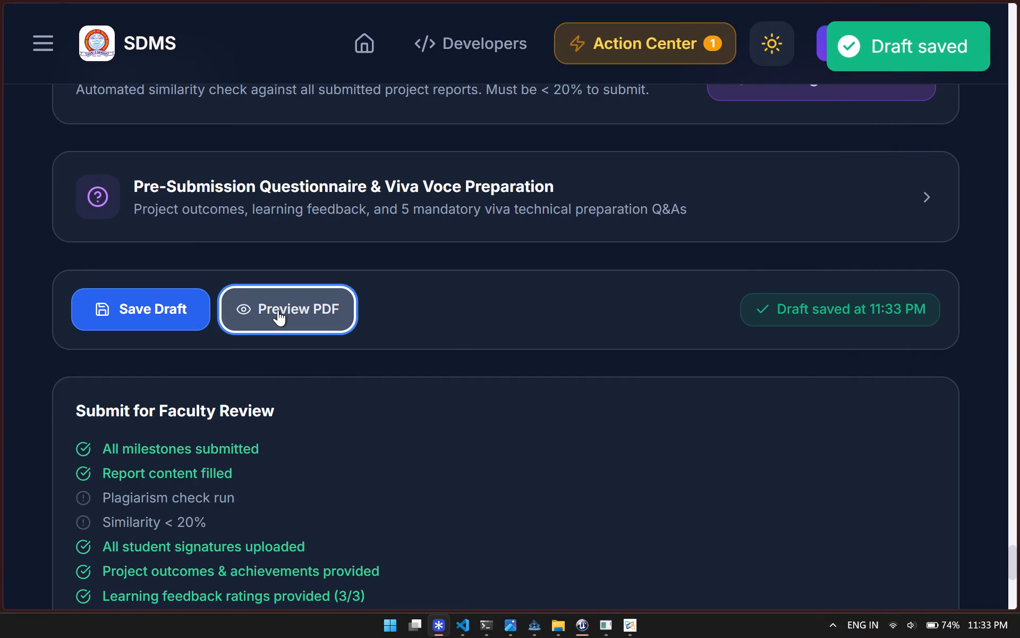
double_click(278, 310)
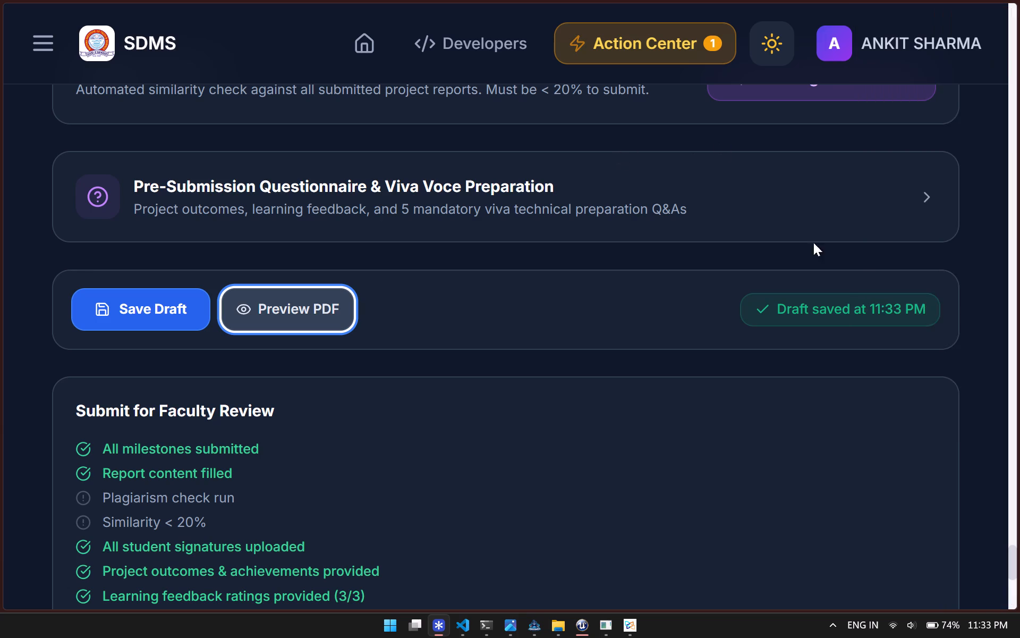
scroll(939, 329, "up", 3)
scroll(881, 396, "up", 6)
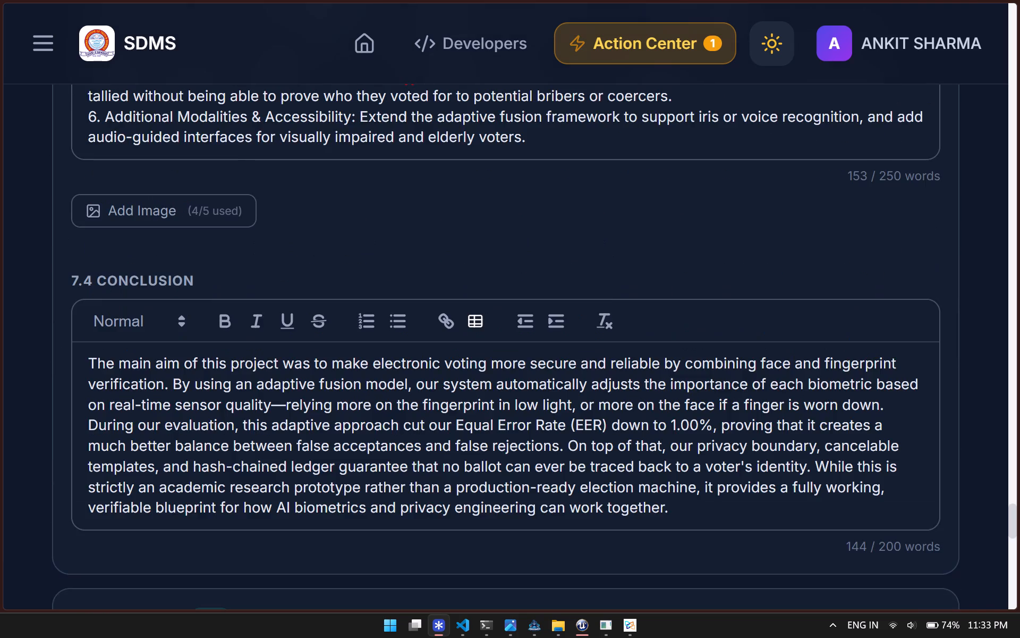
scroll(883, 382, "up", 20)
scroll(883, 382, "up", 1)
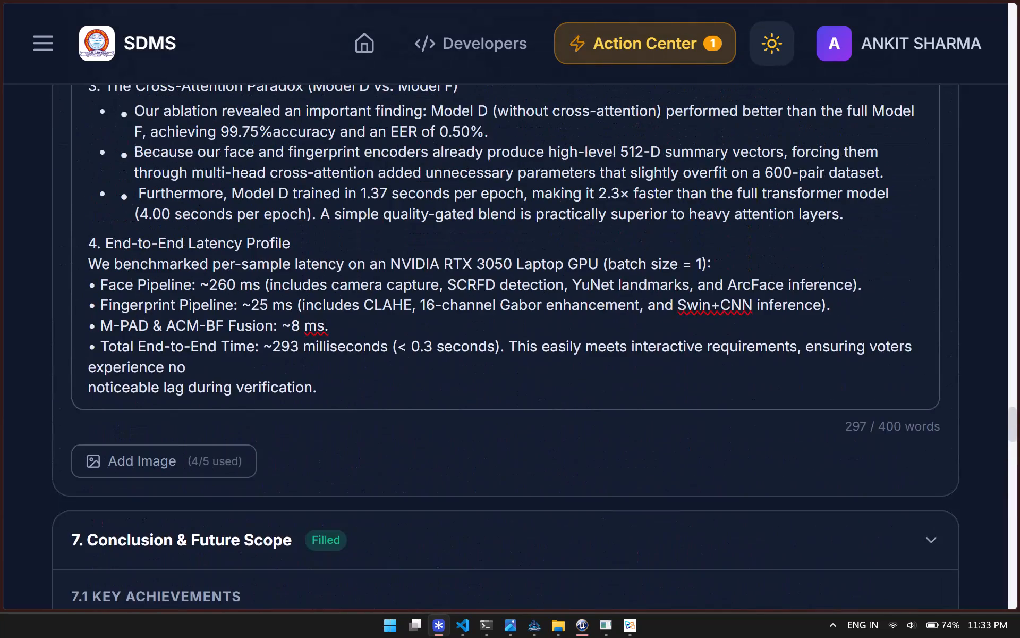
scroll(586, 365, "up", 4)
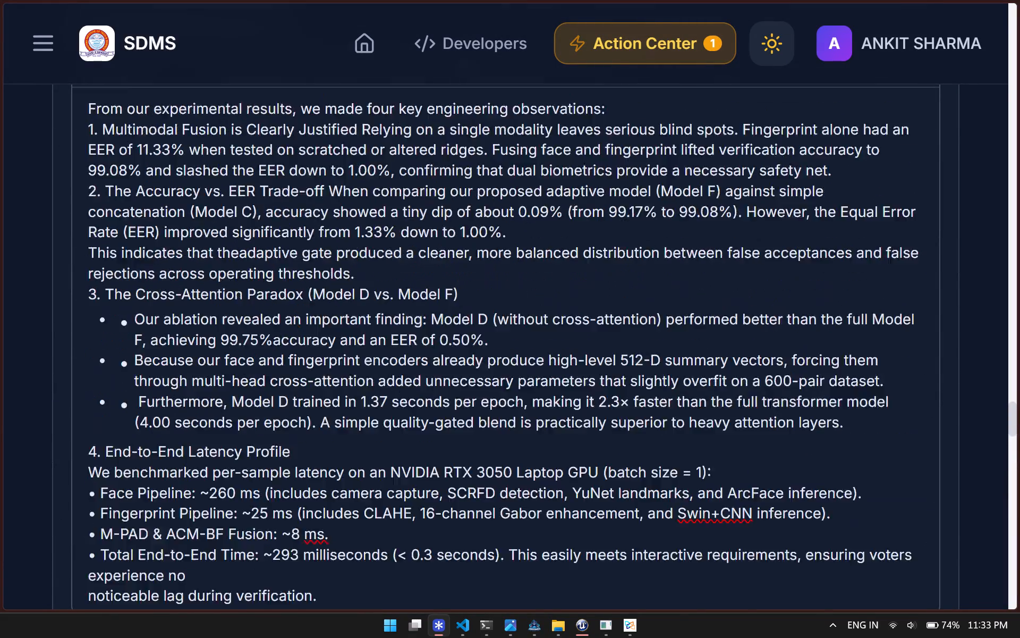
scroll(586, 365, "up", 2)
scroll(762, 385, "up", 18)
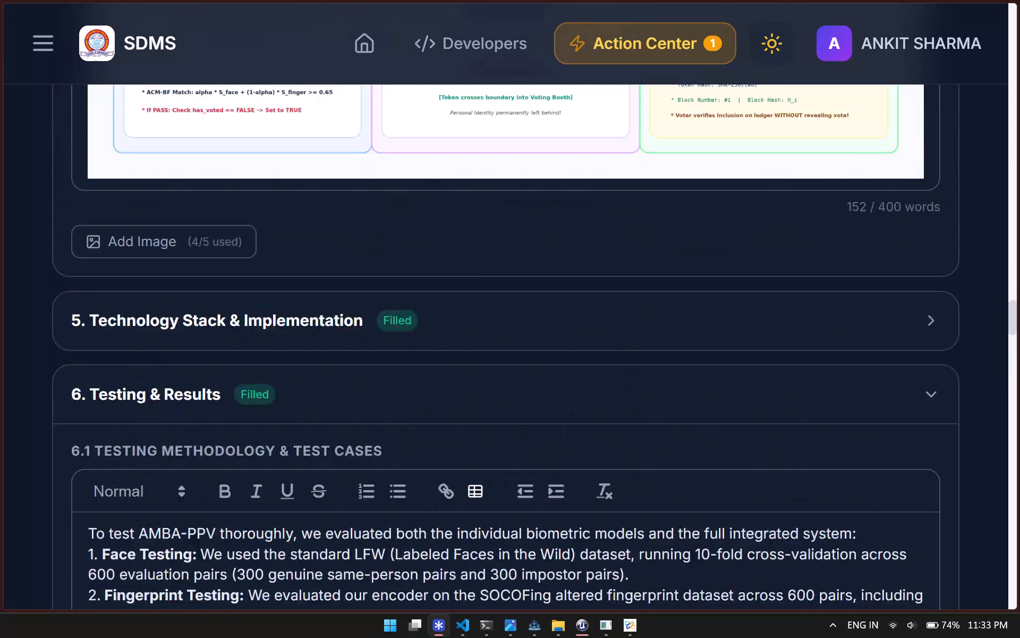
scroll(756, 387, "up", 11)
scroll(756, 387, "down", 5)
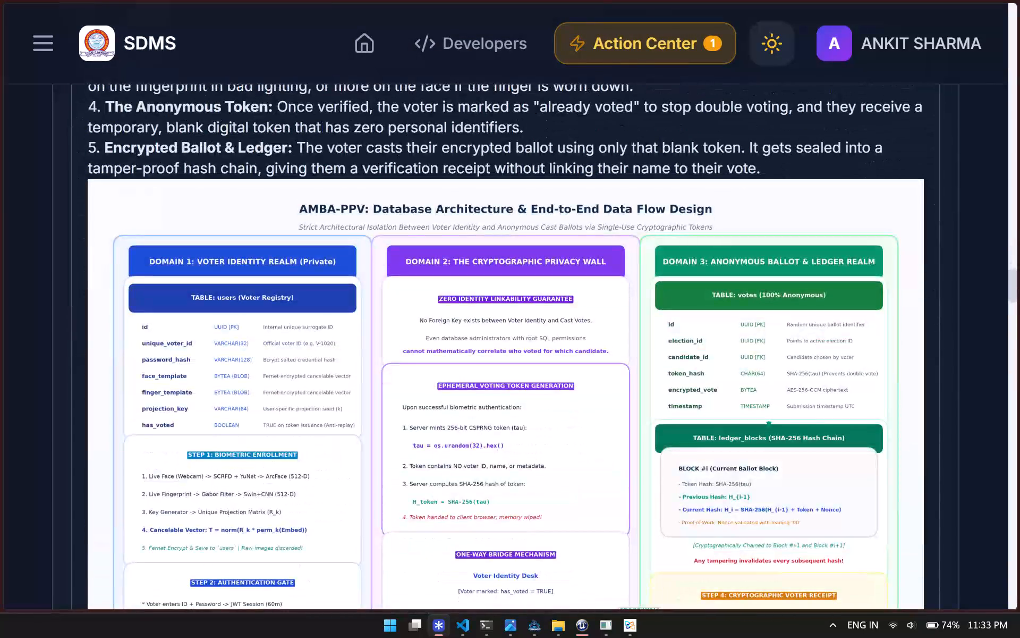
scroll(580, 385, "up", 1)
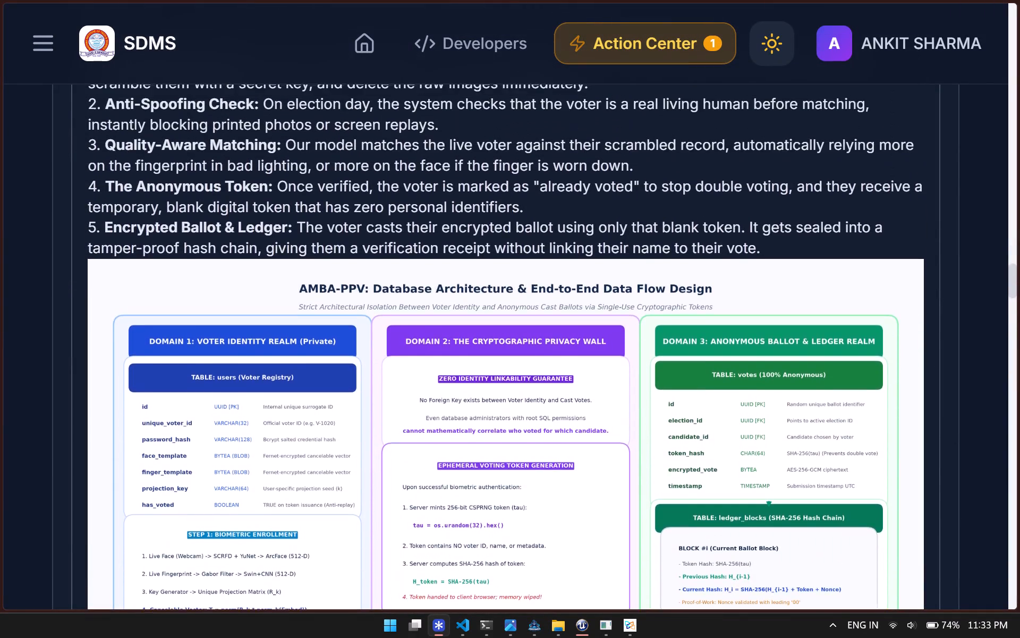
scroll(580, 385, "down", 4)
scroll(580, 385, "up", 5)
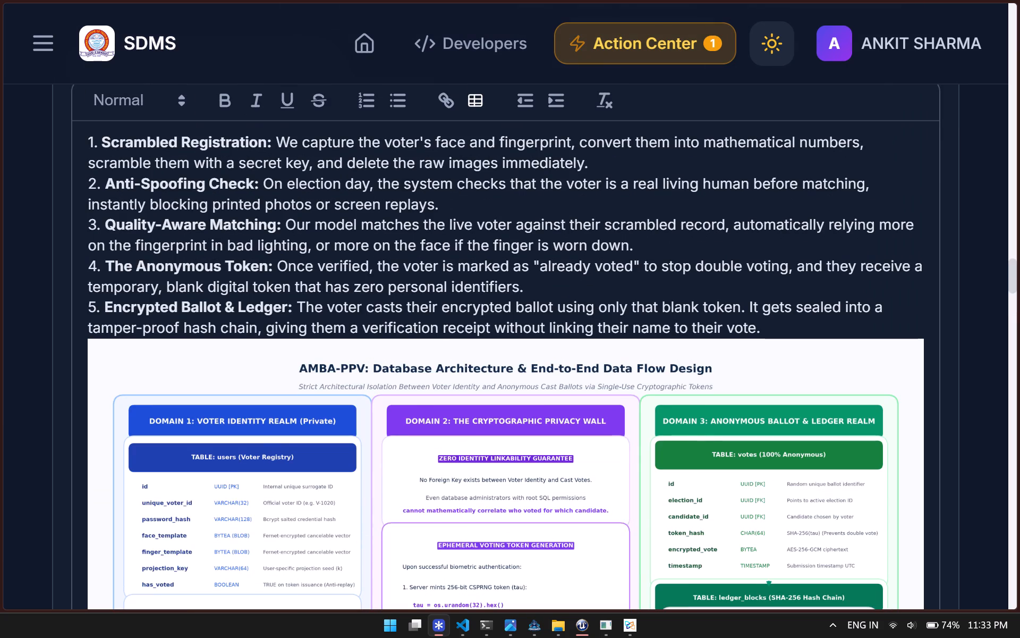
scroll(895, 410, "up", 2)
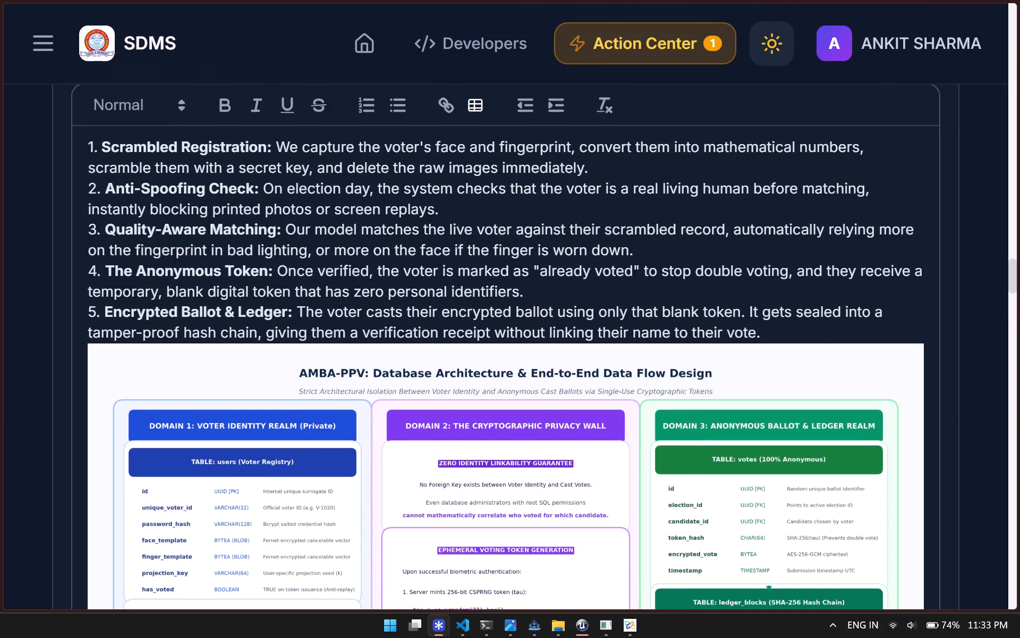
scroll(895, 409, "up", 9)
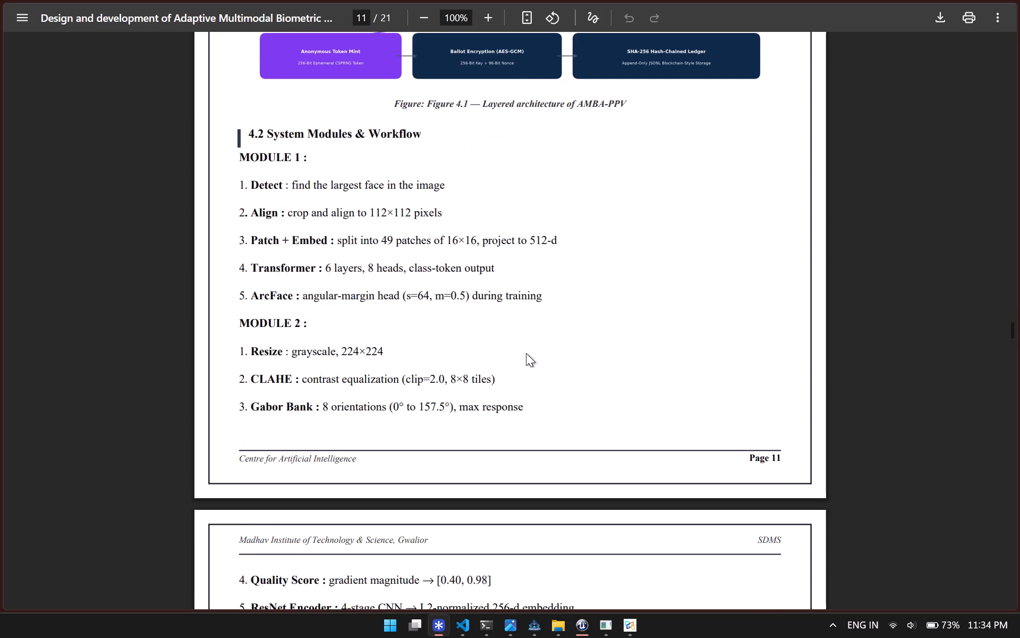
scroll(526, 351, "down", 5)
scroll(386, 238, "up", 1)
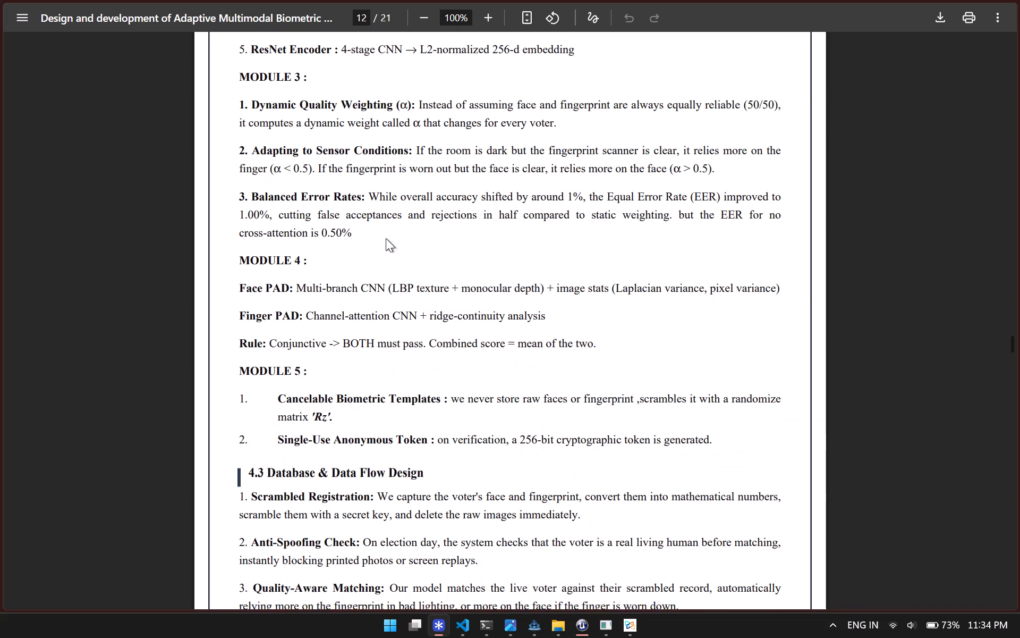
scroll(346, 393, "down", 2)
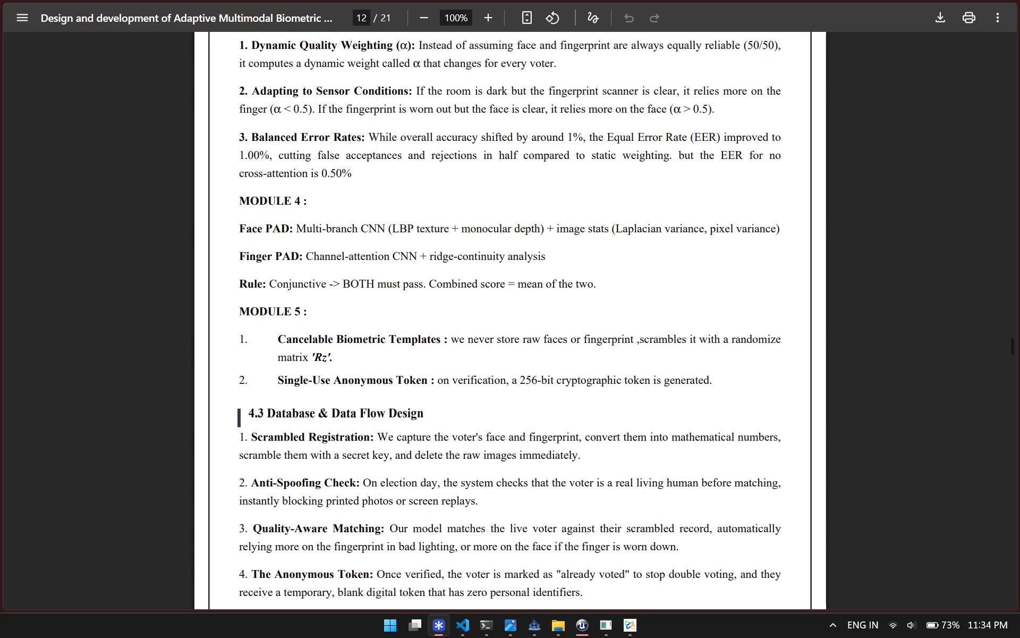
scroll(523, 375, "down", 1)
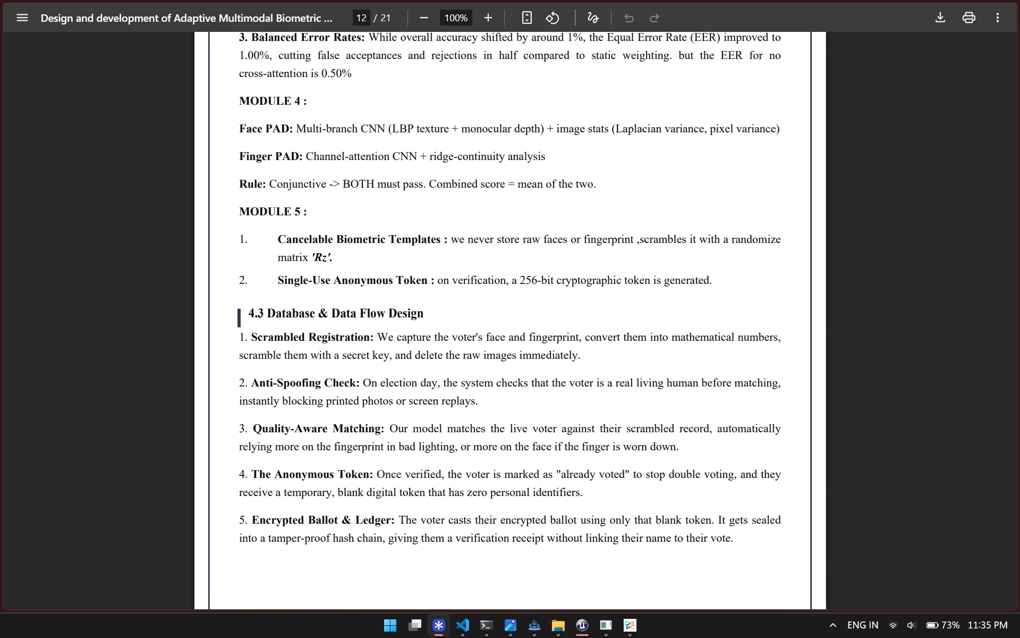
scroll(328, 344, "down", 2)
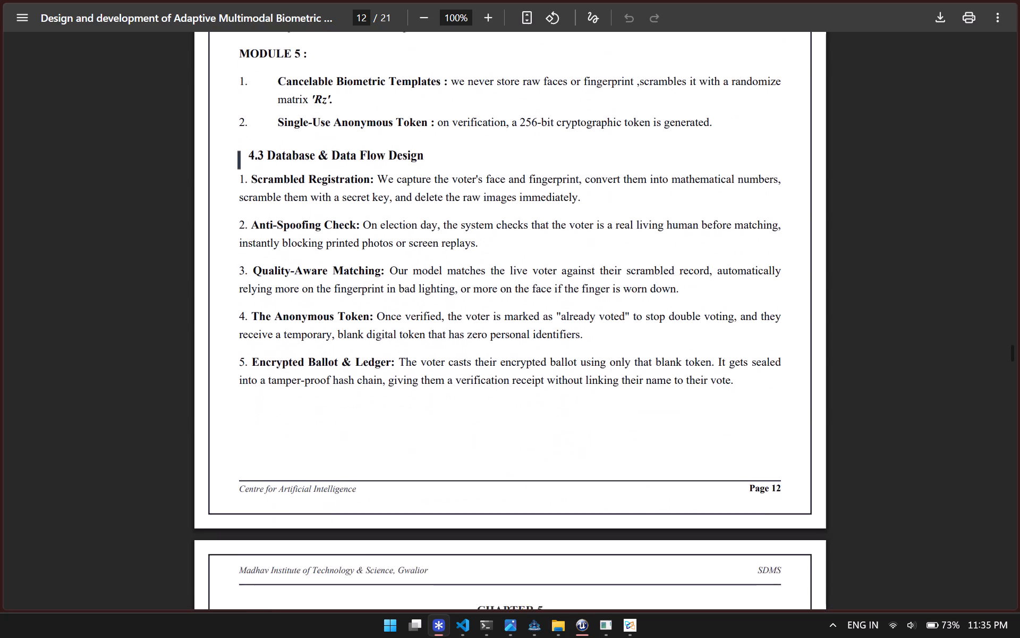
Check the PDF layout of chapter 5, Technology Stack & Implementation, on pages 13 and 14.
scroll(333, 337, "down", 5)
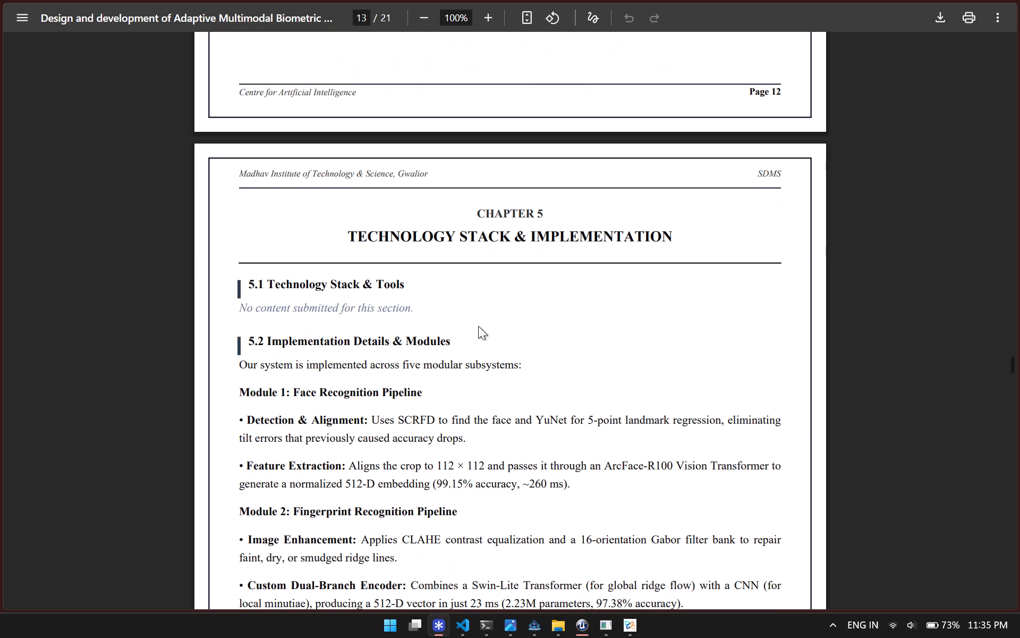
scroll(492, 331, "down", 4)
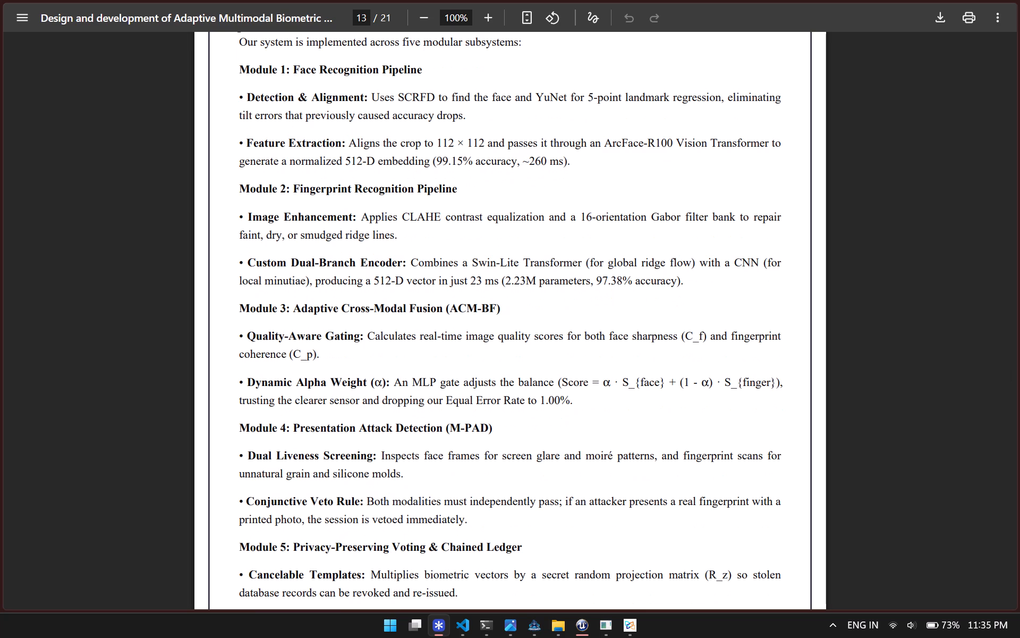
scroll(488, 265, "down", 2)
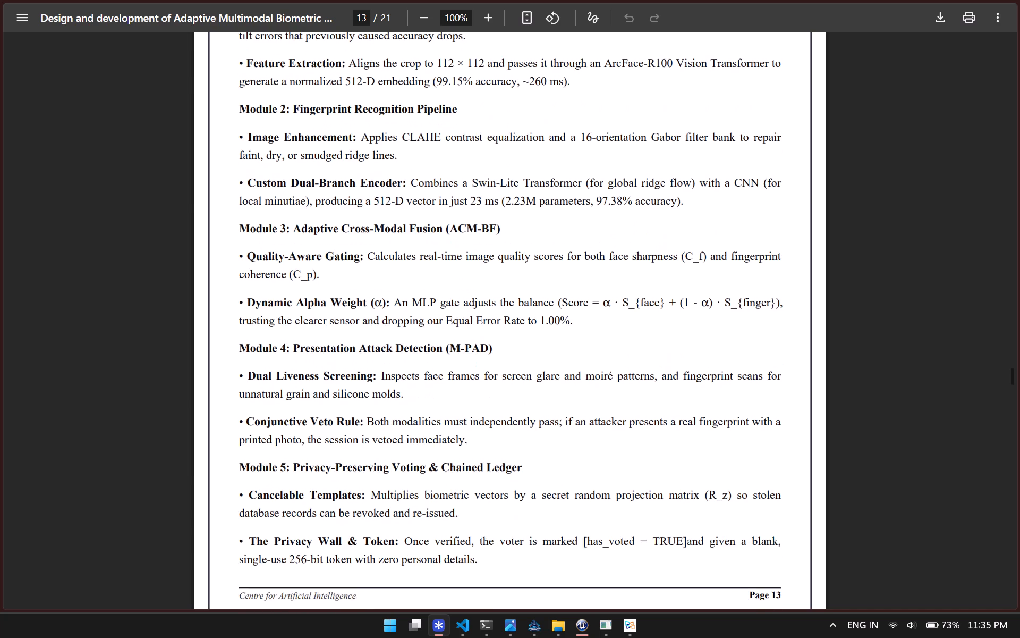
scroll(488, 265, "down", 11)
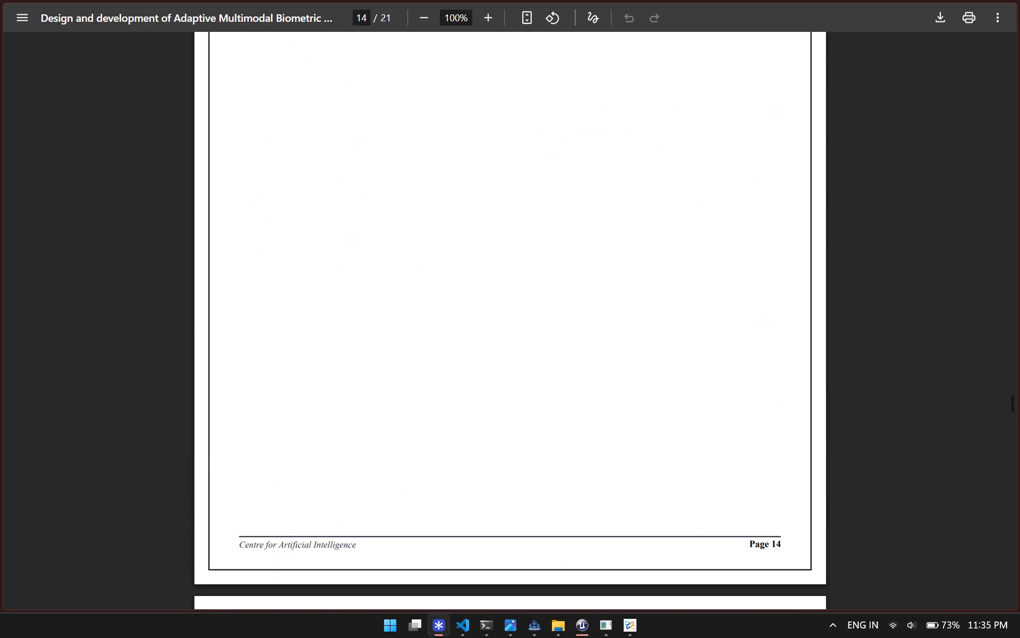
Examine the PDF's test case table and section 6.2 Results & Outputs, including its bullets and ablation table, on pages 15 and 16.
scroll(488, 265, "down", 9)
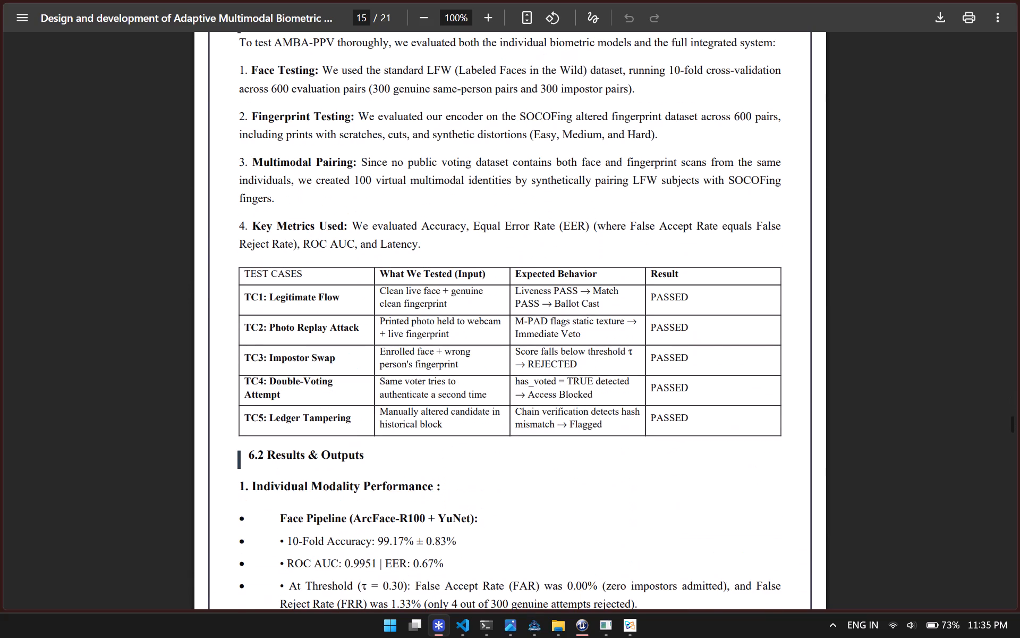
scroll(488, 265, "down", 2)
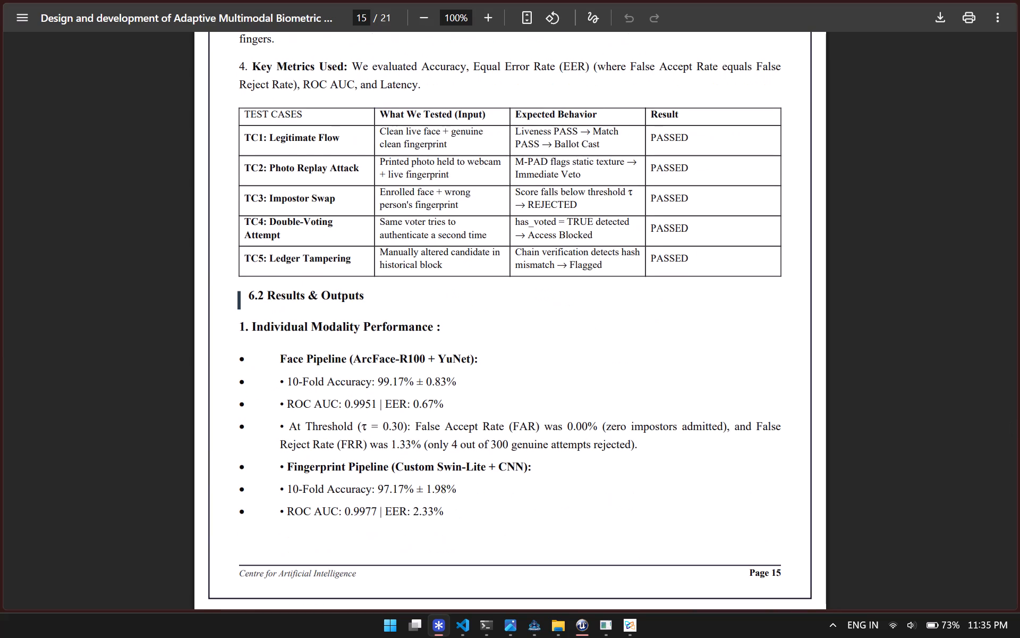
scroll(488, 265, "down", 2)
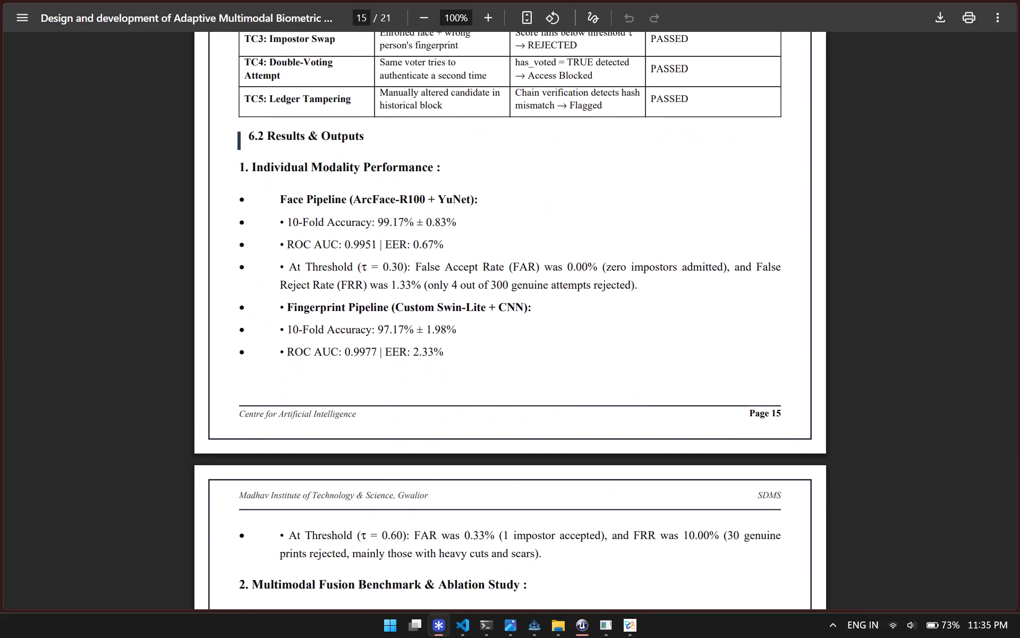
scroll(488, 265, "down", 1)
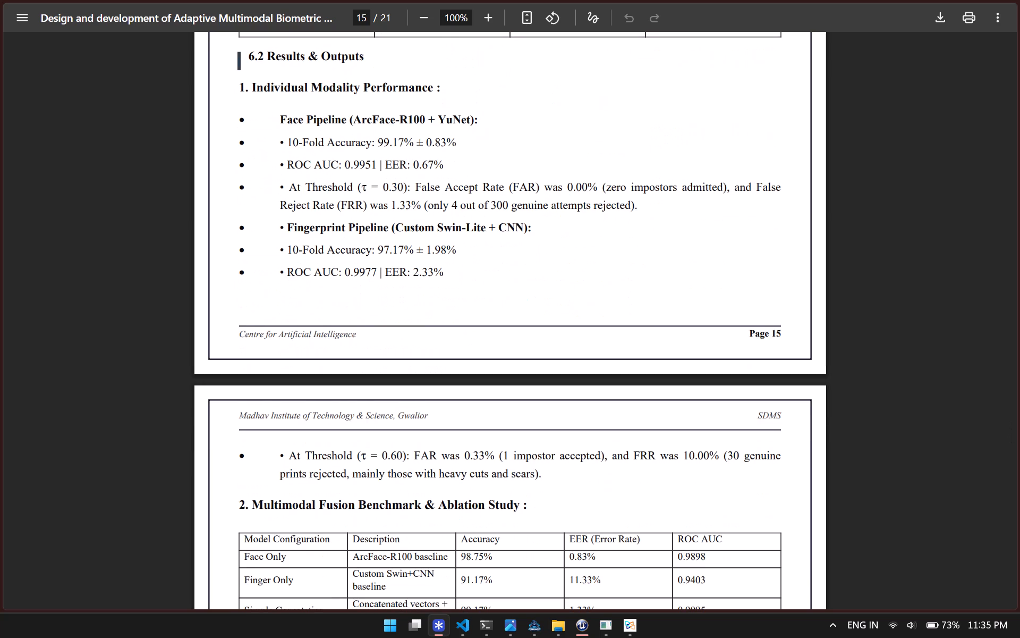
scroll(488, 265, "down", 7)
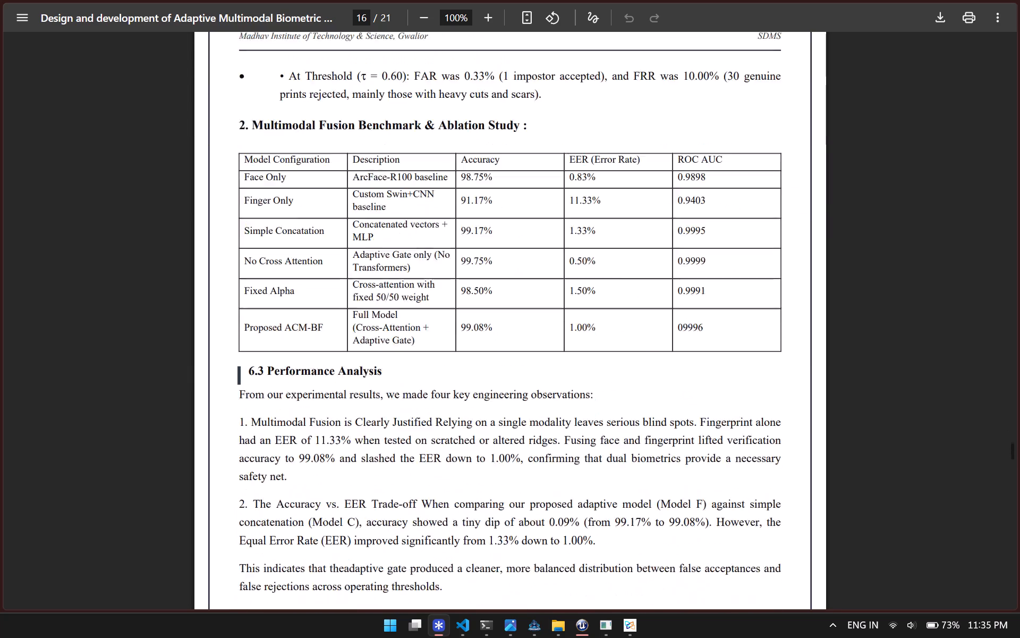
Examine section 6.3 Performance Analysis across pages 16 and 17 of the PDF for stray line breaks.
scroll(488, 265, "down", 1)
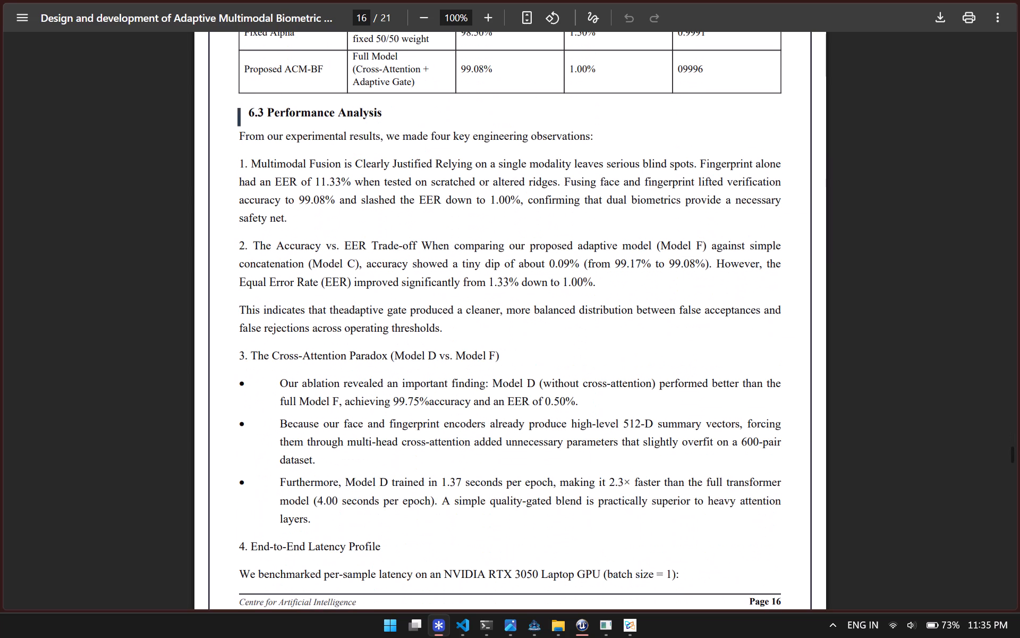
scroll(488, 265, "down", 1)
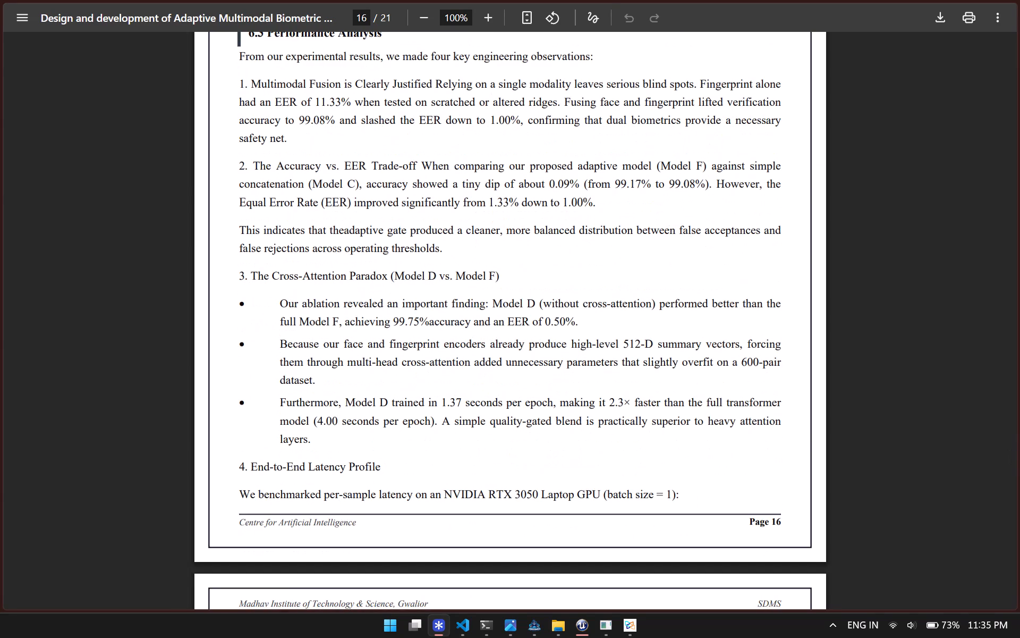
scroll(488, 265, "down", 2)
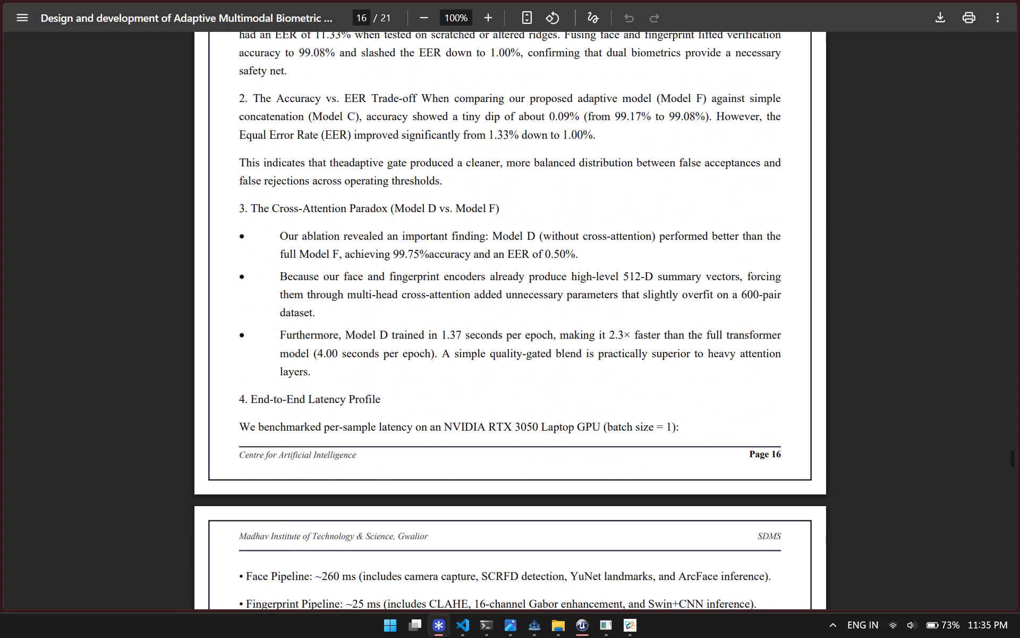
scroll(488, 265, "down", 6)
scroll(488, 265, "up", 1)
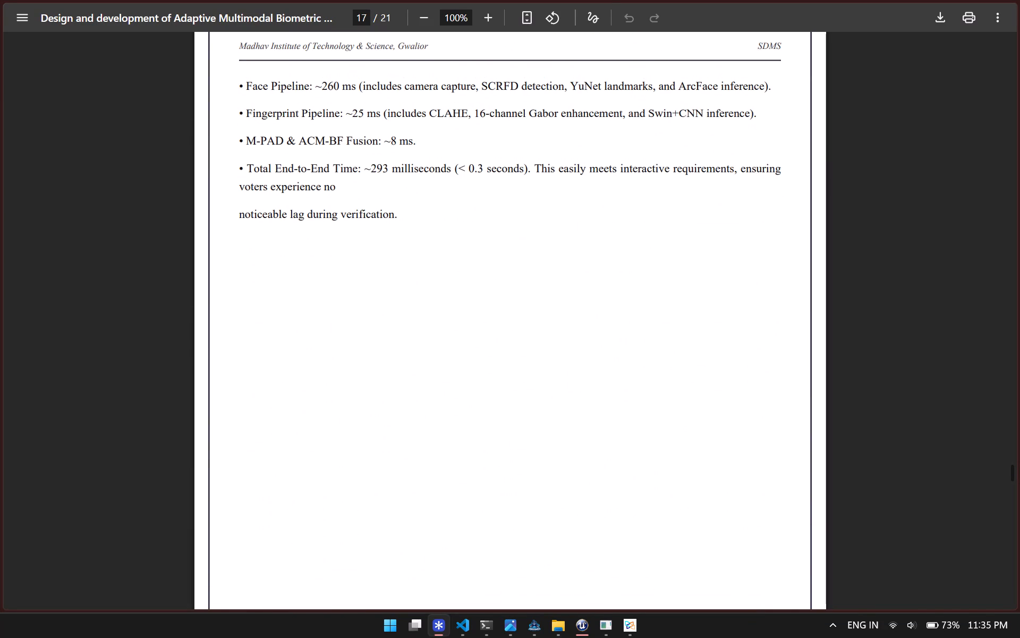
scroll(372, 181, "up", 2)
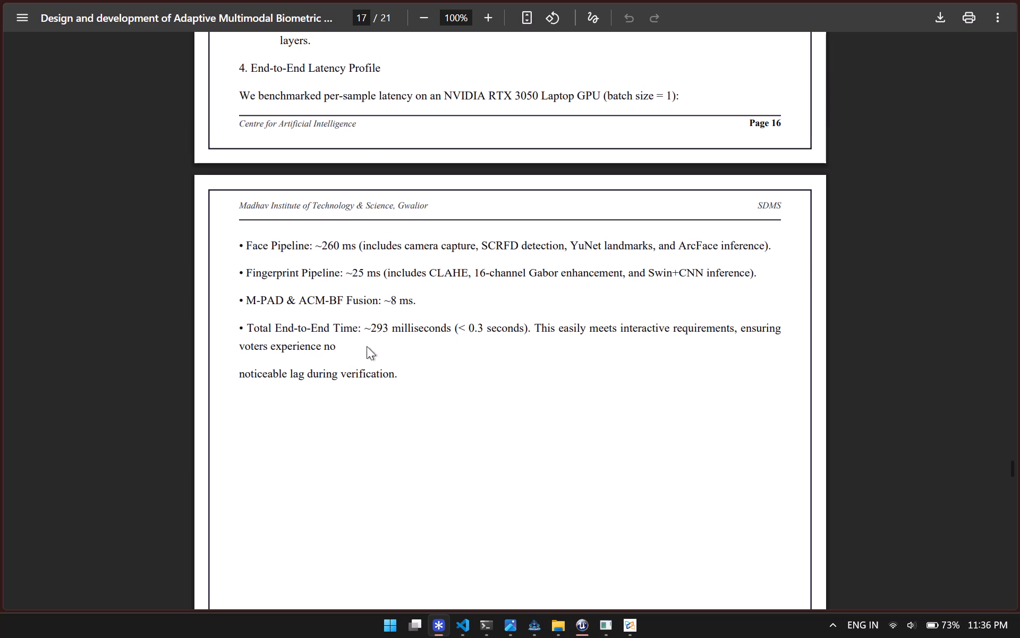
left_click(922, 138)
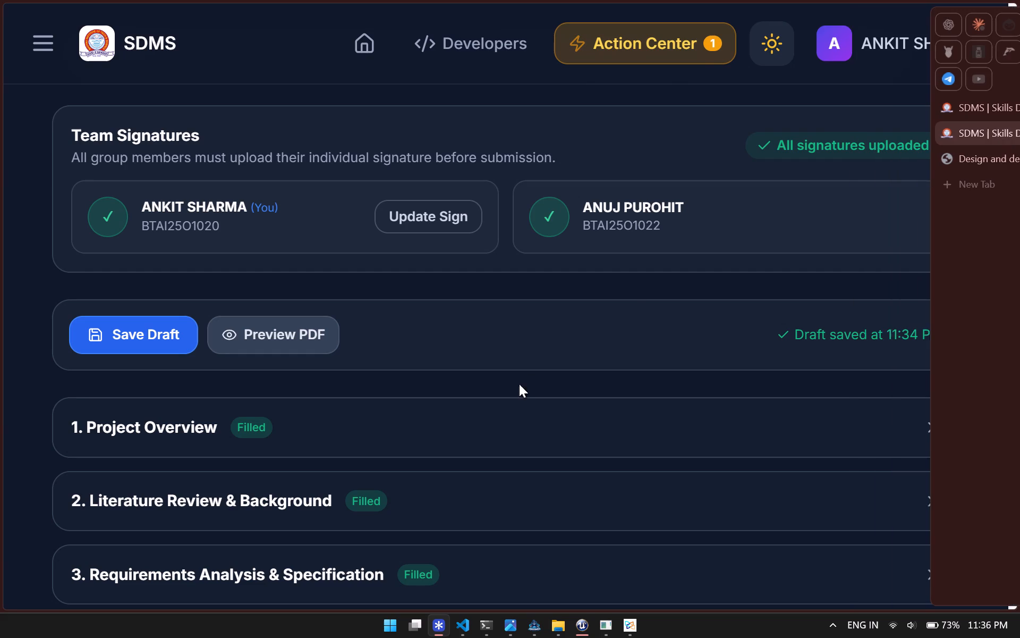
left_click(939, 151)
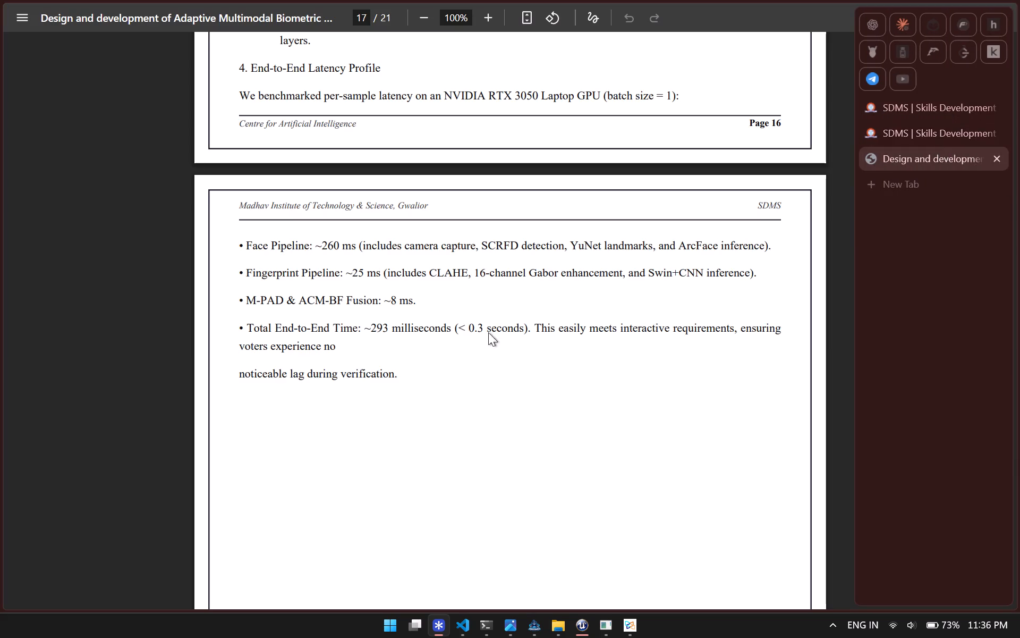
scroll(442, 374, "up", 9)
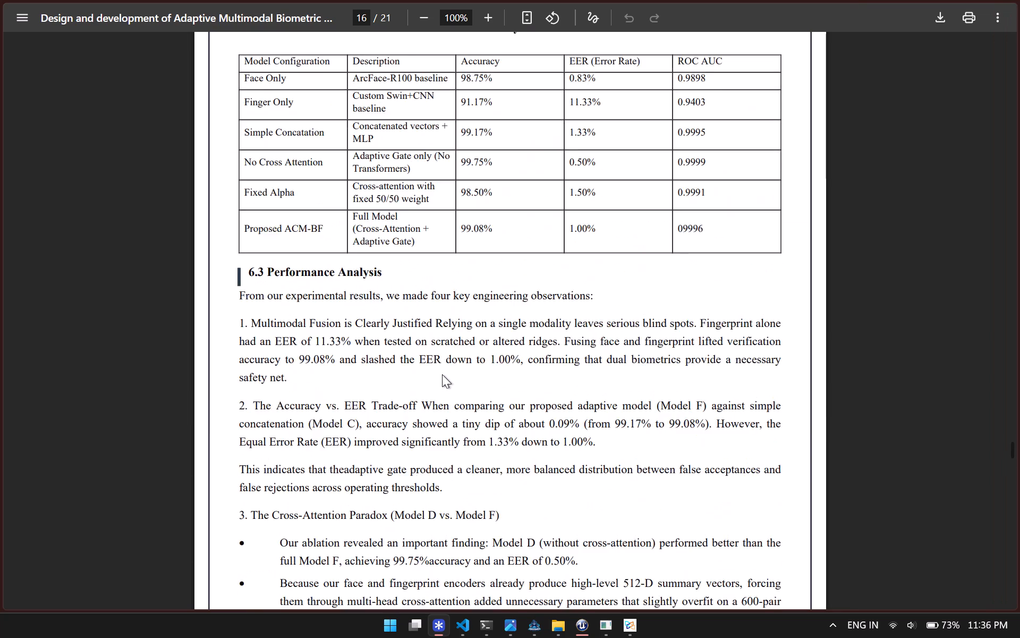
Return to the SDMS report form and collapse section 7, Conclusion & Future Scope.
left_click(955, 127)
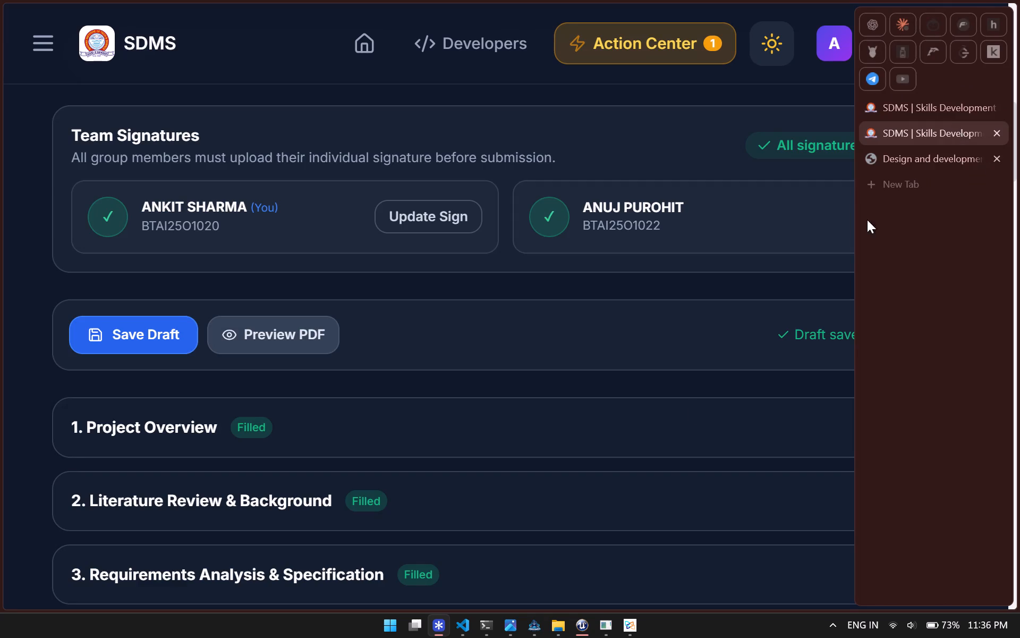
scroll(675, 433, "down", 9)
scroll(675, 430, "up", 3)
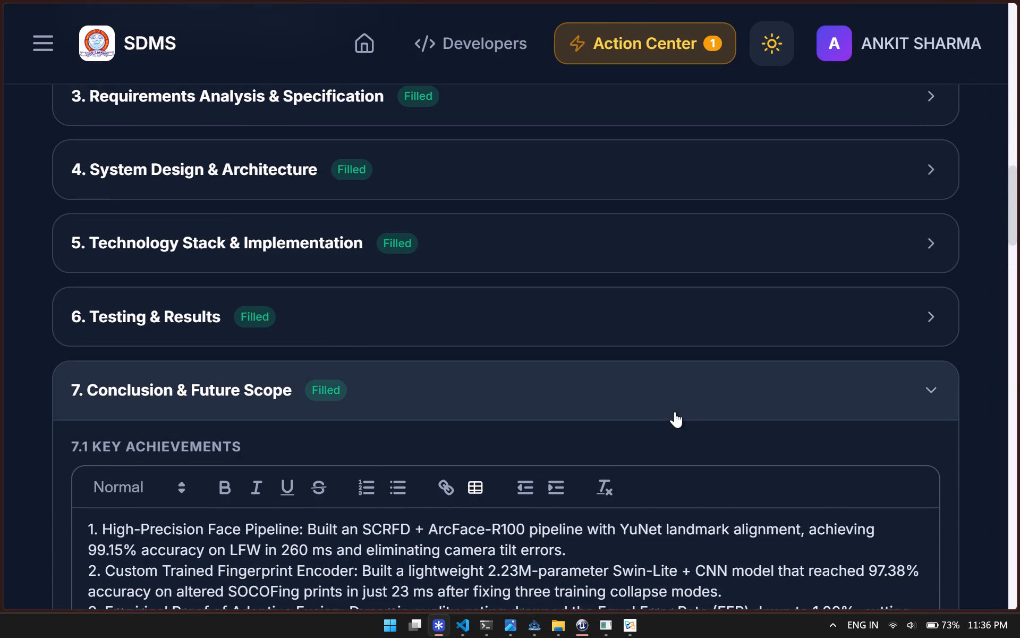
left_click(675, 412)
Expand section 6, Testing & Results, and join "noticeable lag during verification." to the preceding "experience no" line with a space in 6.3.
left_click(524, 305)
scroll(568, 400, "down", 13)
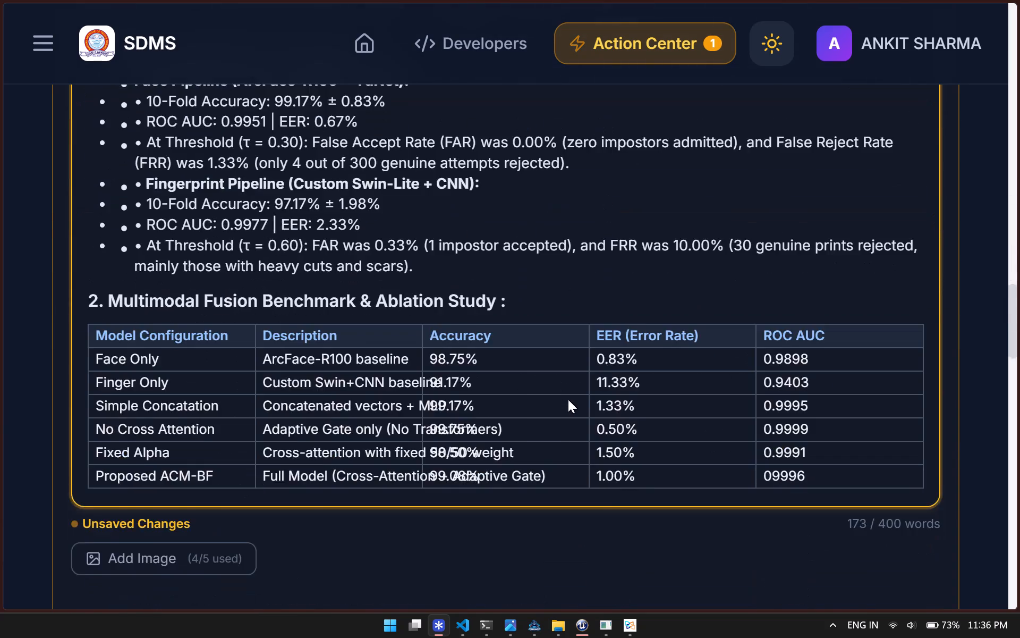
scroll(568, 399, "down", 6)
scroll(336, 366, "down", 3)
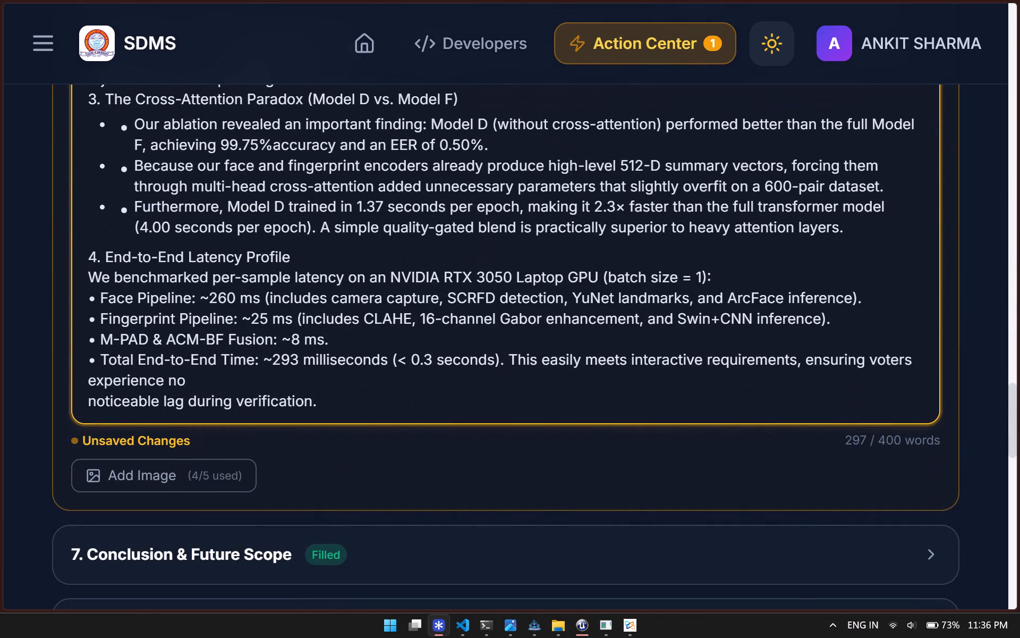
left_click(211, 388)
key("Delete")
key("space")
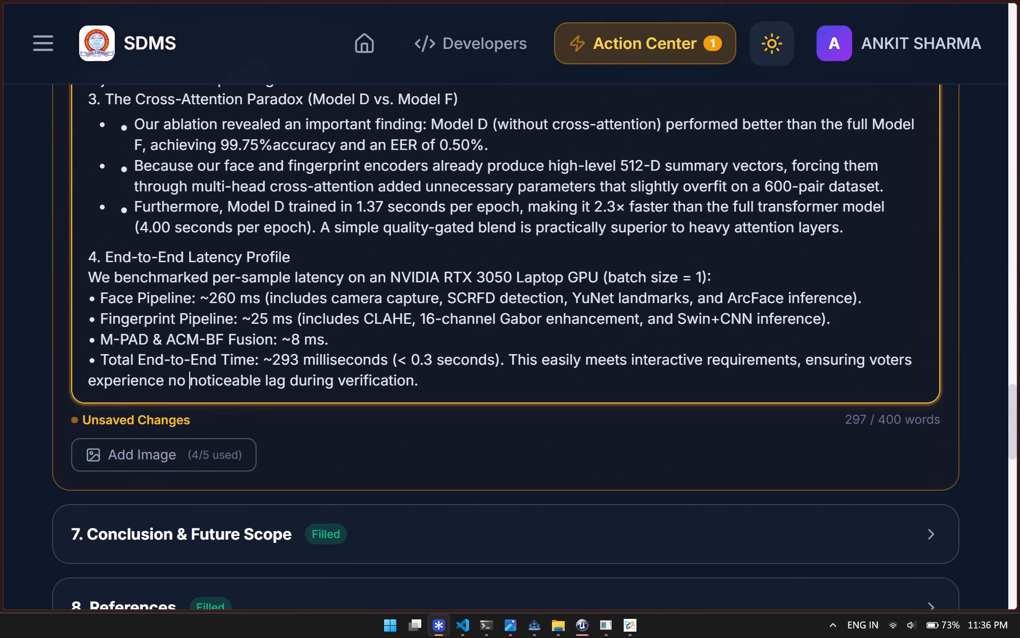
Switch back to the report PDF and check the layout from section 6.3 on page 16 through chapter 7 on page 18.
scroll(597, 286, "up", 2)
left_click(938, 156)
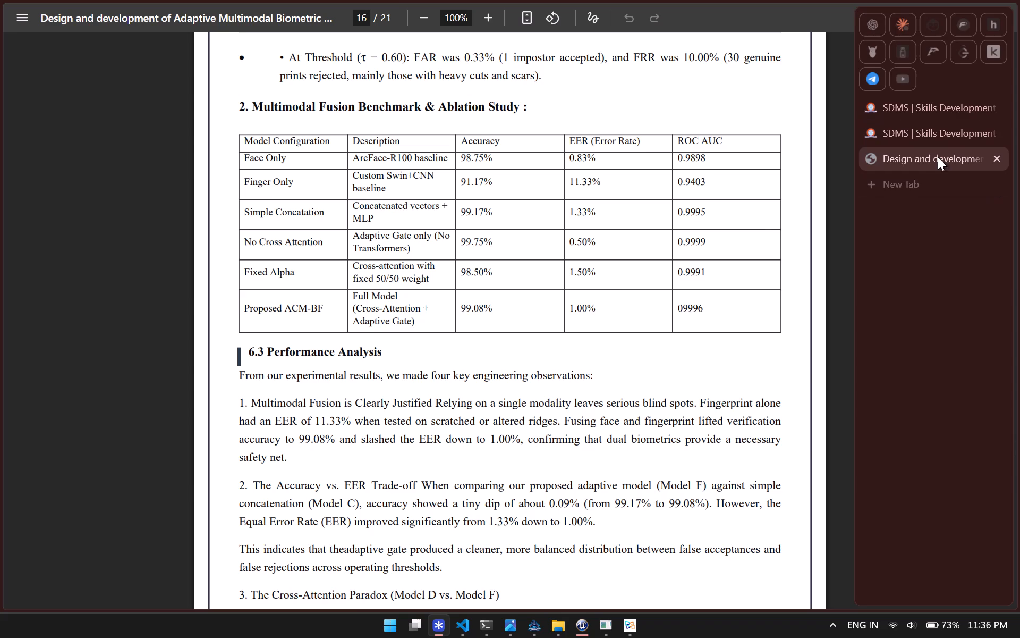
scroll(592, 302, "down", 3)
scroll(393, 280, "down", 4)
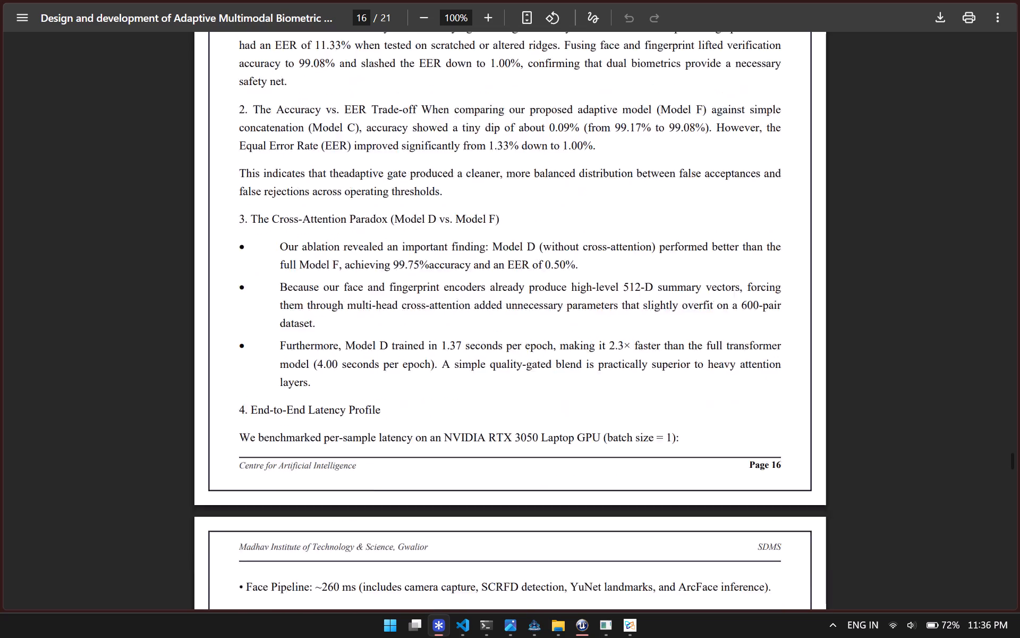
scroll(393, 280, "up", 1)
scroll(393, 280, "down", 17)
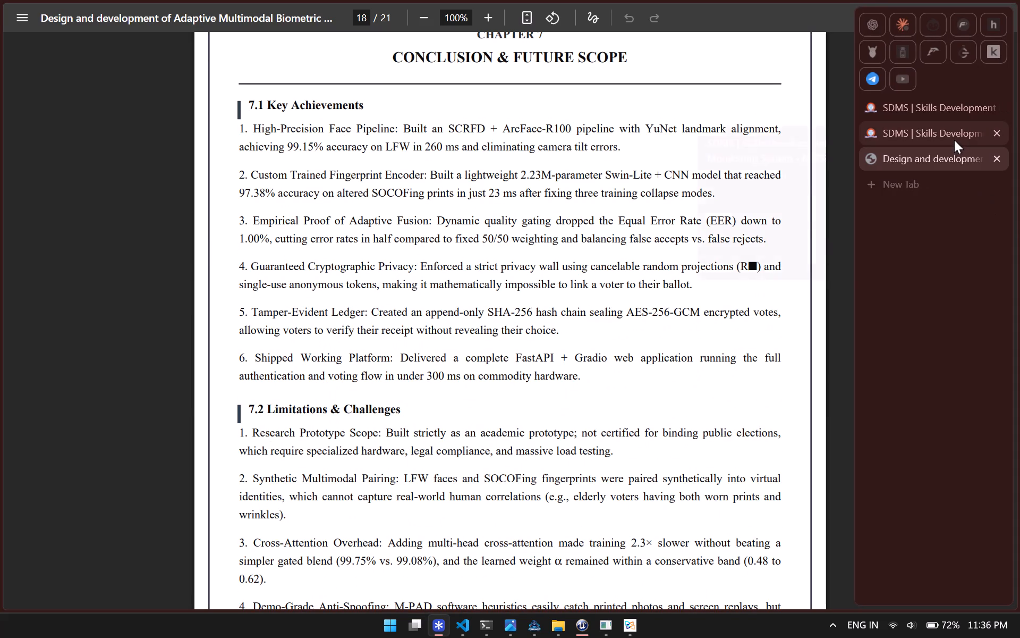
Return to the SDMS report form and expand section 7, Conclusion & Future Scope.
left_click(954, 140)
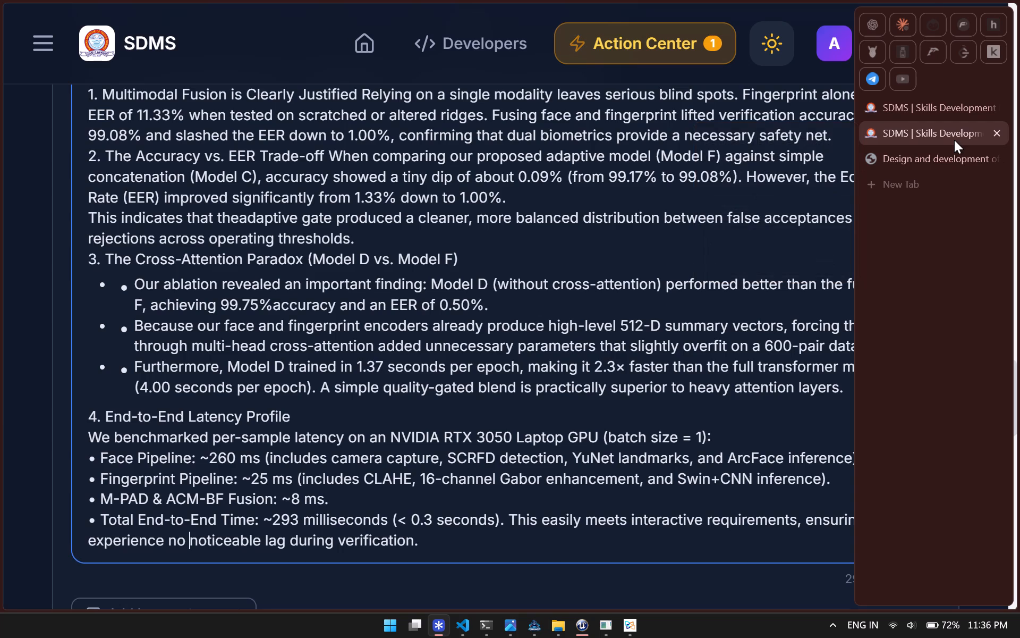
scroll(752, 285, "down", 7)
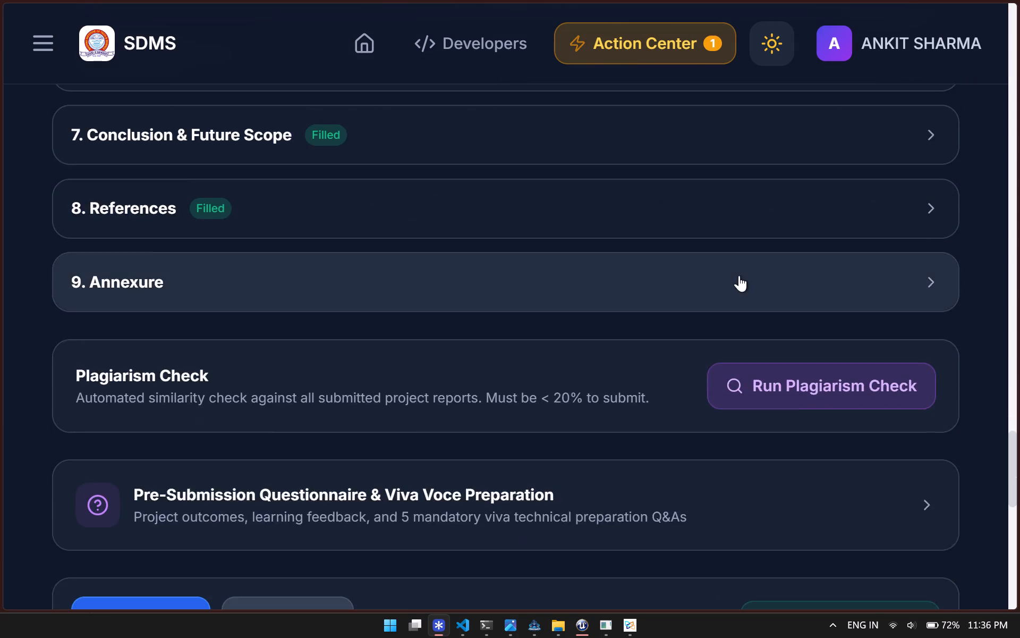
scroll(739, 275, "up", 1)
left_click(646, 221)
scroll(648, 233, "down", 4)
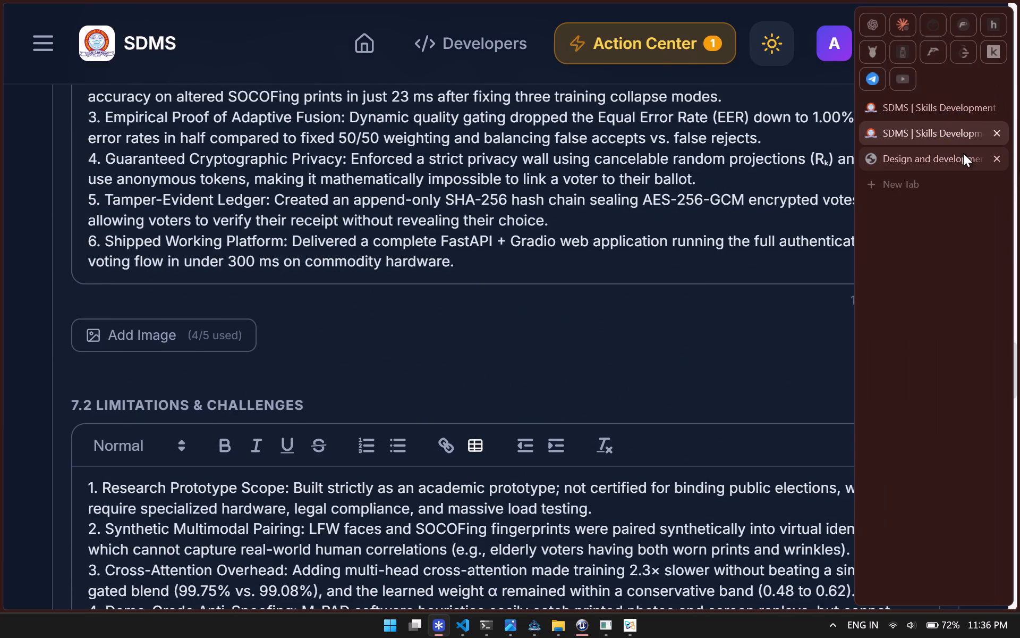
Compare section 7.1 with the PDF and replace the subscripted R symbol in item 4, Guaranteed Cryptographic Privacy, with plain "R_k".
left_click(959, 155)
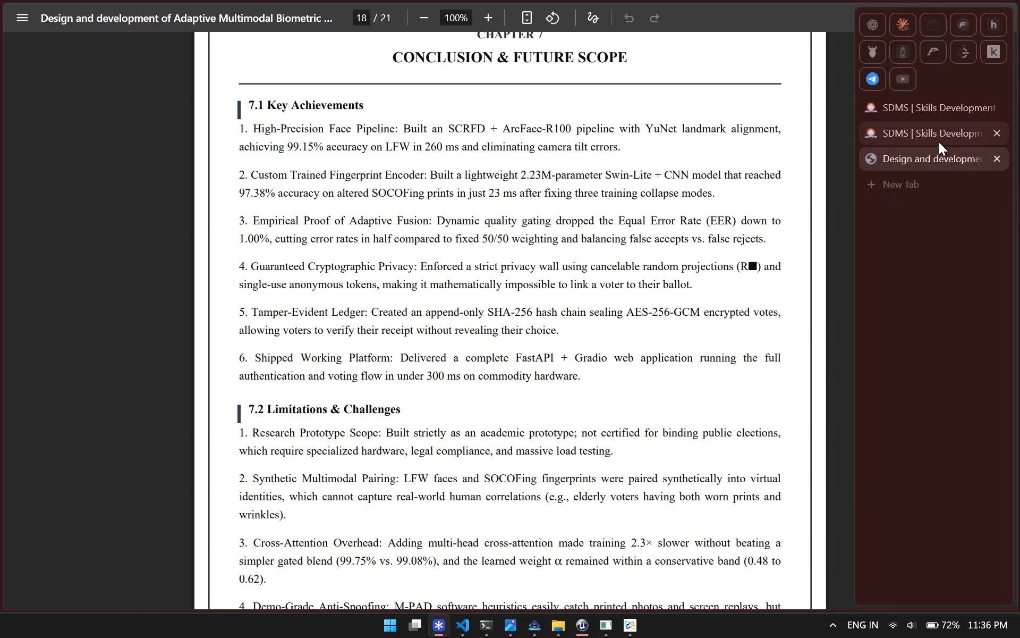
left_click(938, 138)
scroll(690, 241, "up", 3)
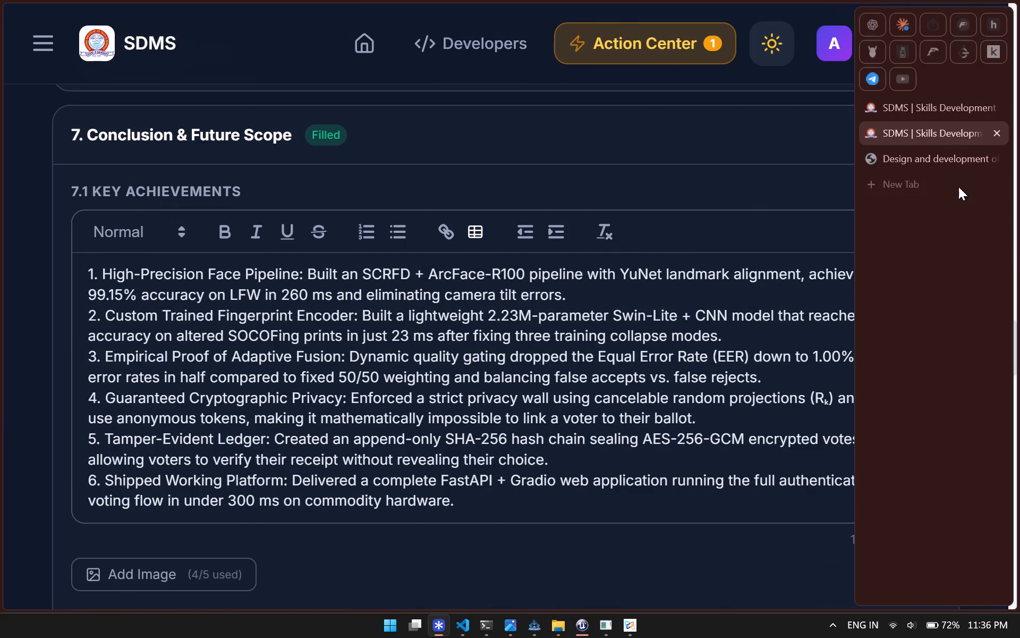
left_click(934, 159)
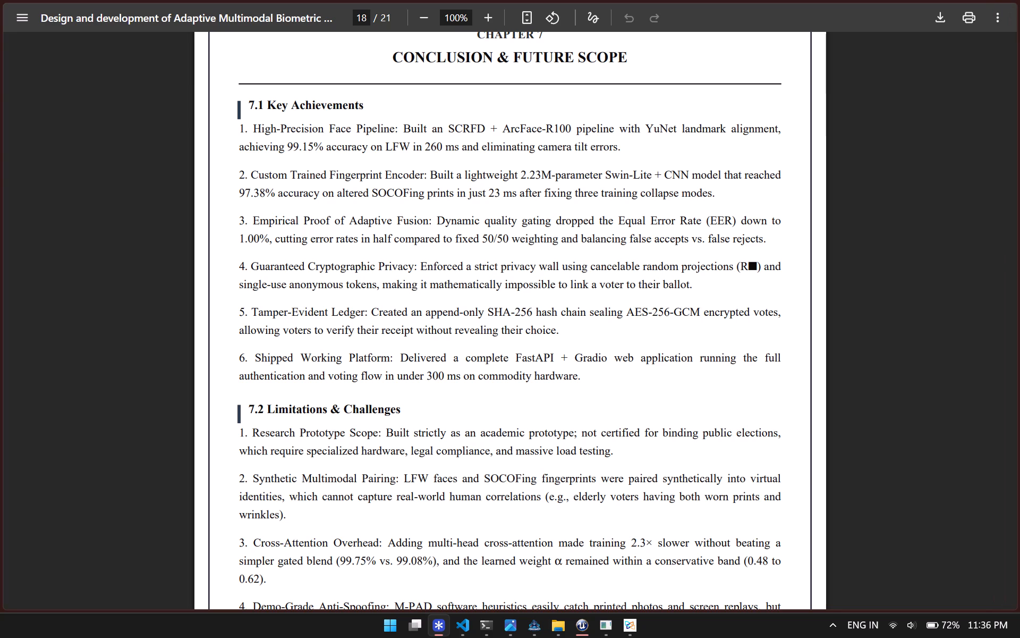
left_click_drag(757, 264, 749, 266)
left_click(749, 266)
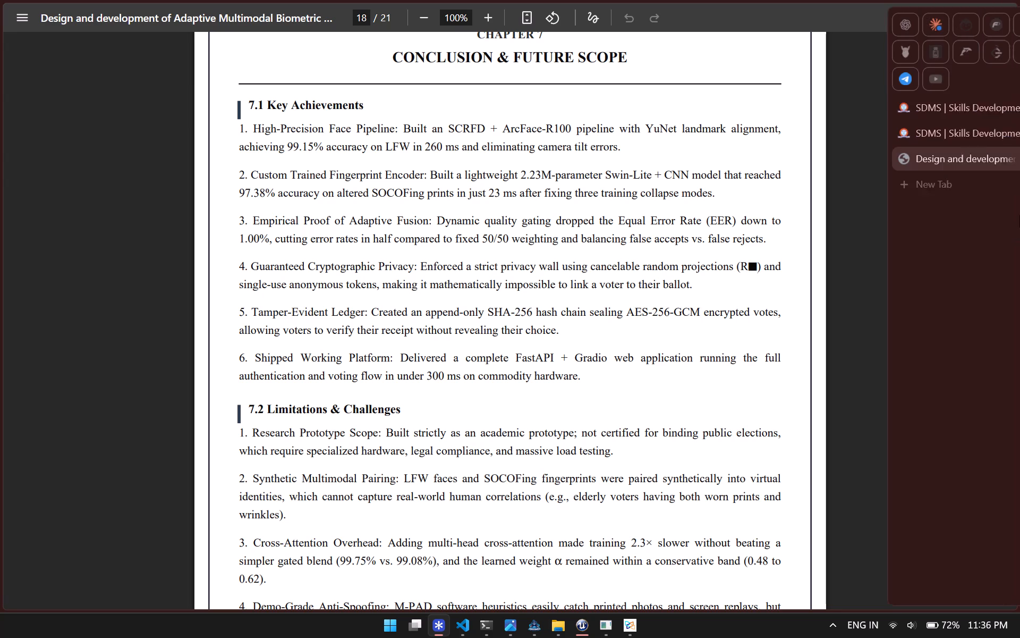
left_click(934, 136)
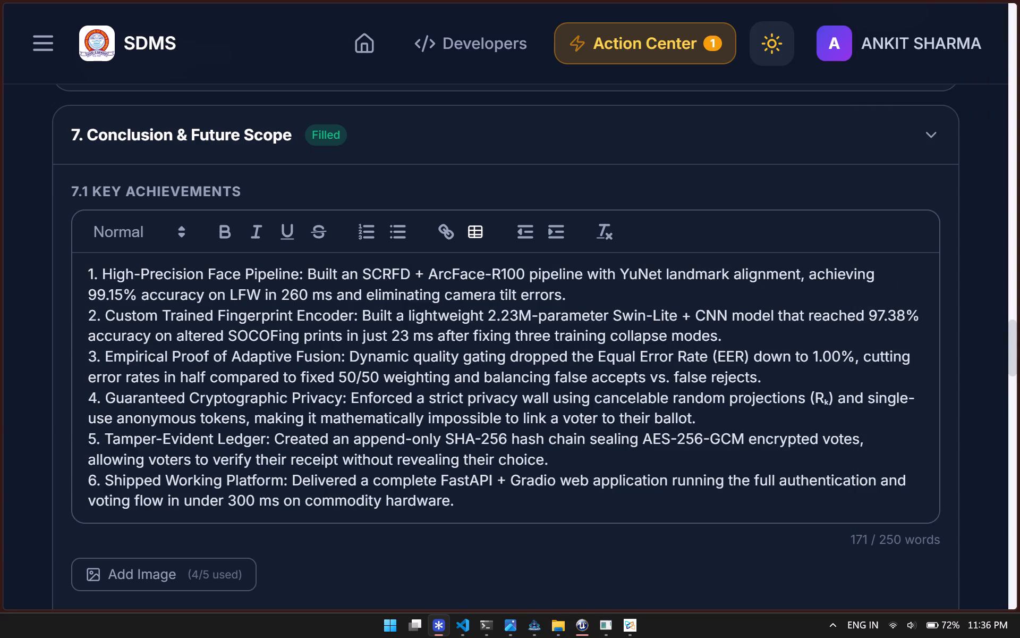
left_click(828, 401)
key("BackSpace")
key("shift+underscore")
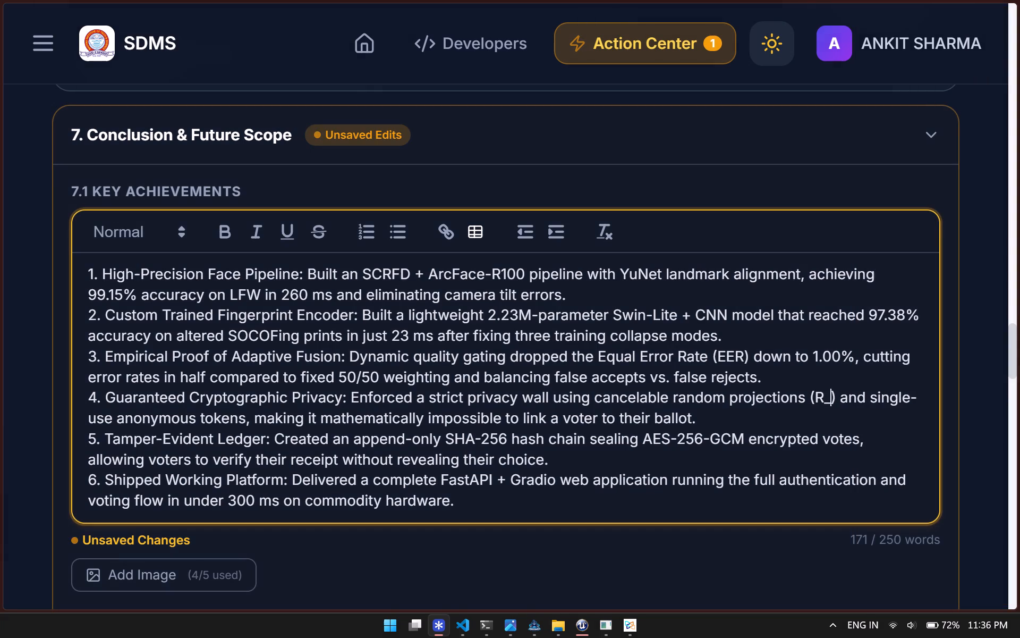
key("k")
key("BackSpace")
key("j")
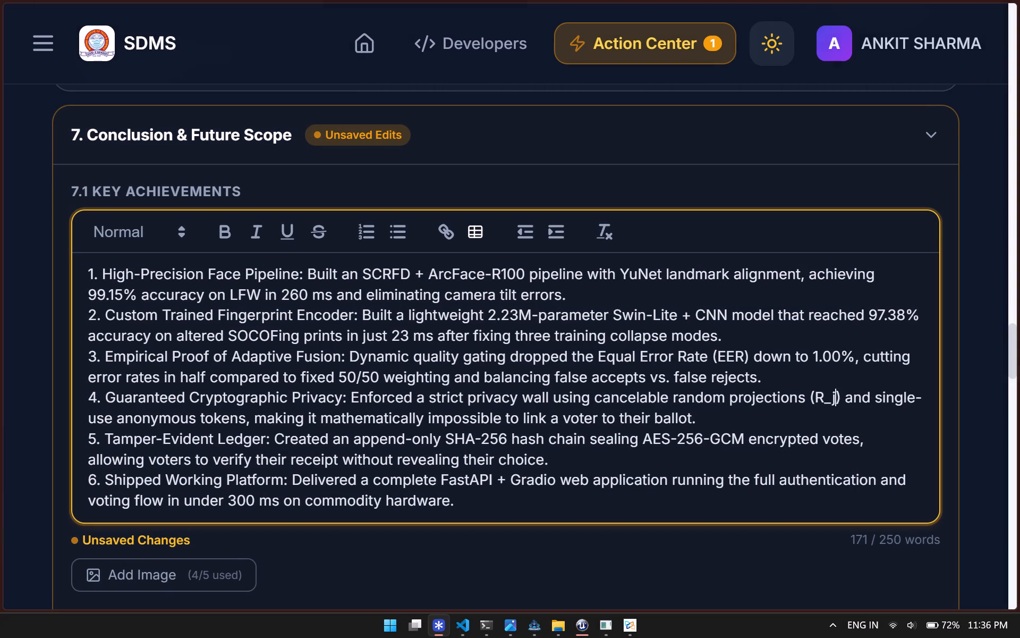
key("BackSpace")
key("k")
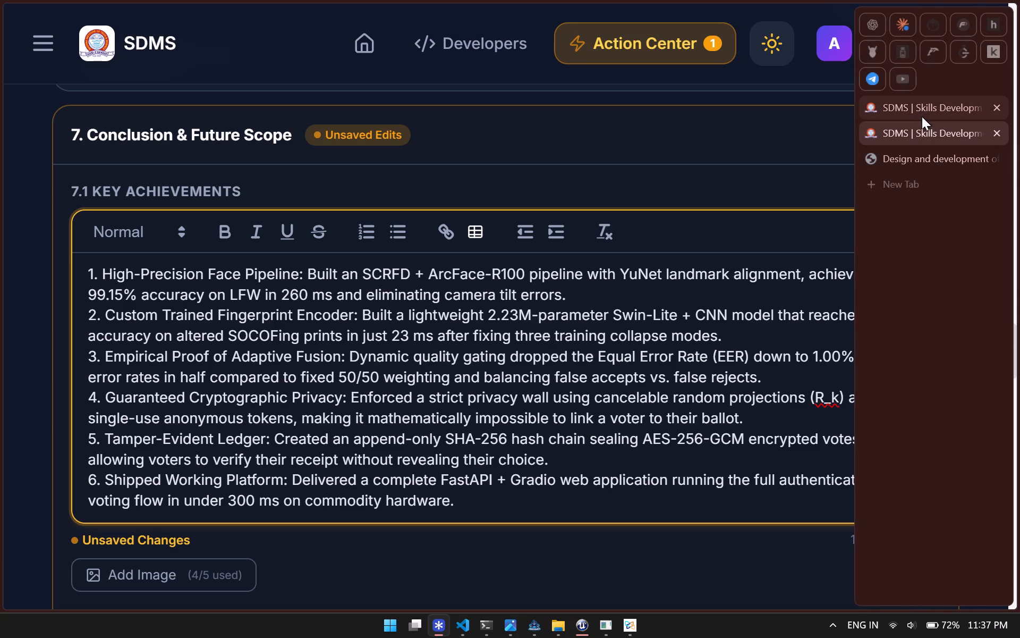
Switch to the report PDF and examine sections 7.1 through 7.4 on pages 18 and 19 for layout problems.
left_click(934, 147)
scroll(721, 301, "down", 1)
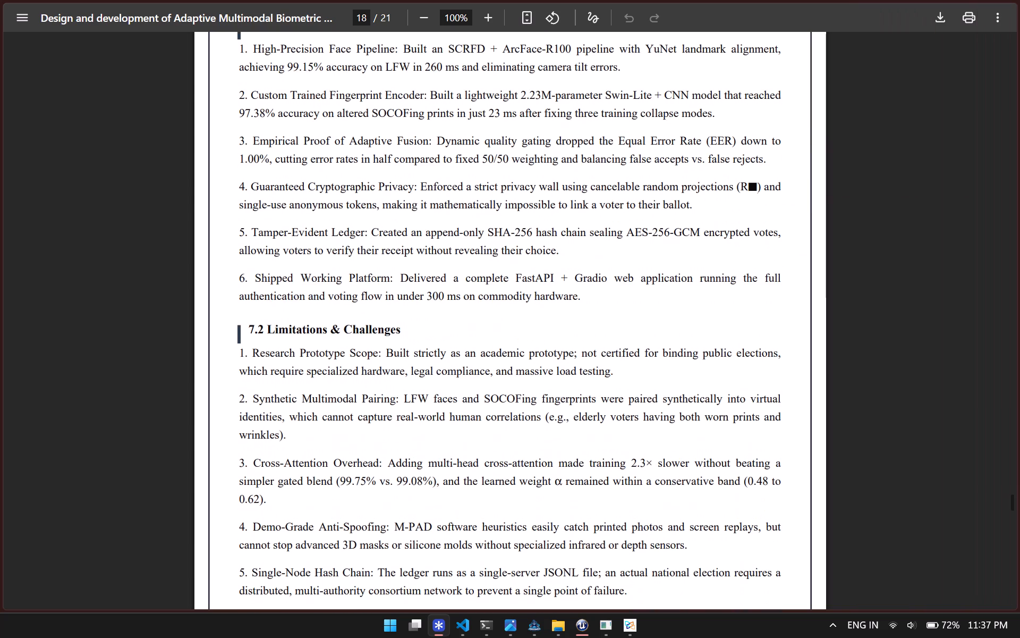
scroll(721, 301, "down", 1)
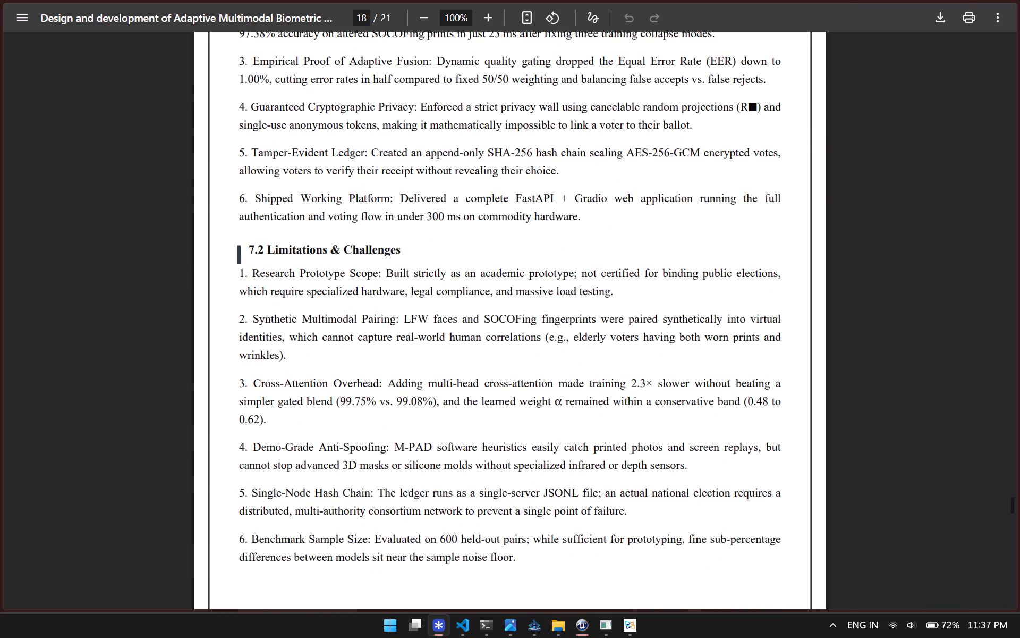
scroll(321, 349, "down", 1)
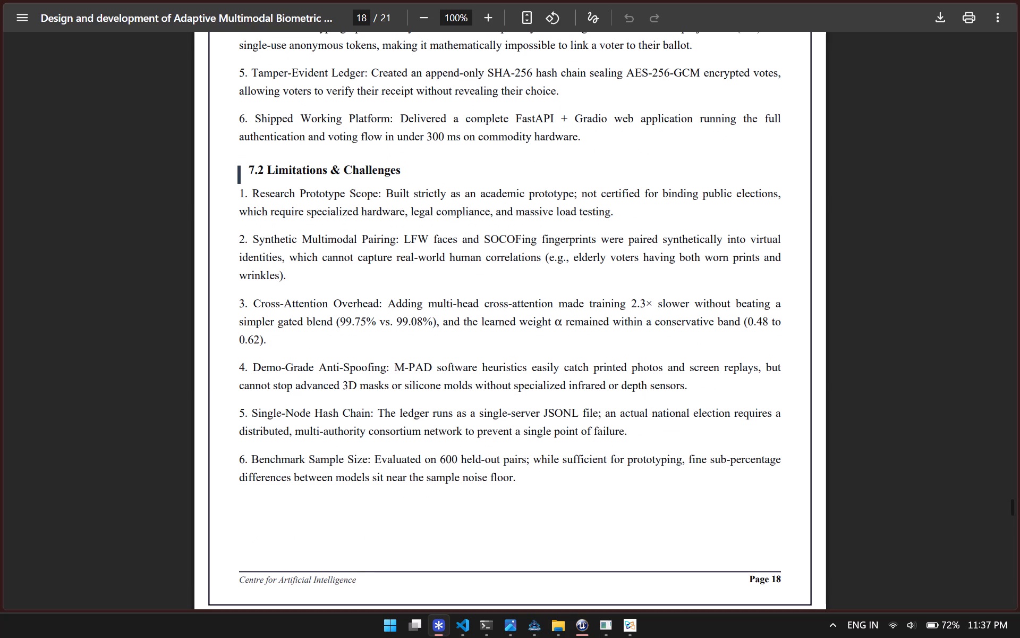
scroll(708, 412, "down", 1)
scroll(476, 398, "down", 1)
scroll(431, 385, "down", 1)
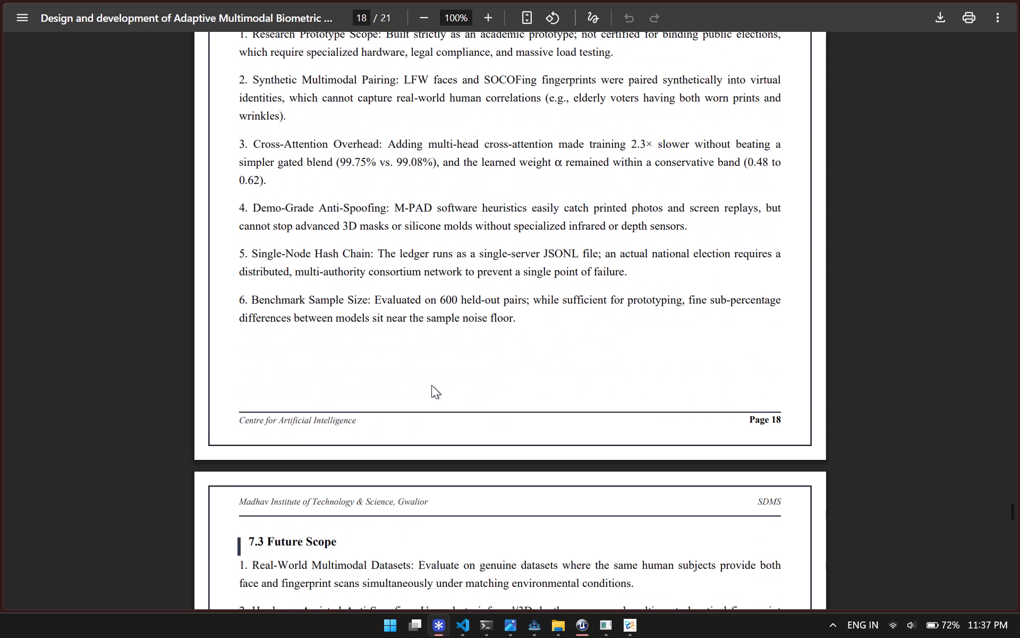
scroll(431, 385, "down", 2)
scroll(559, 363, "down", 3)
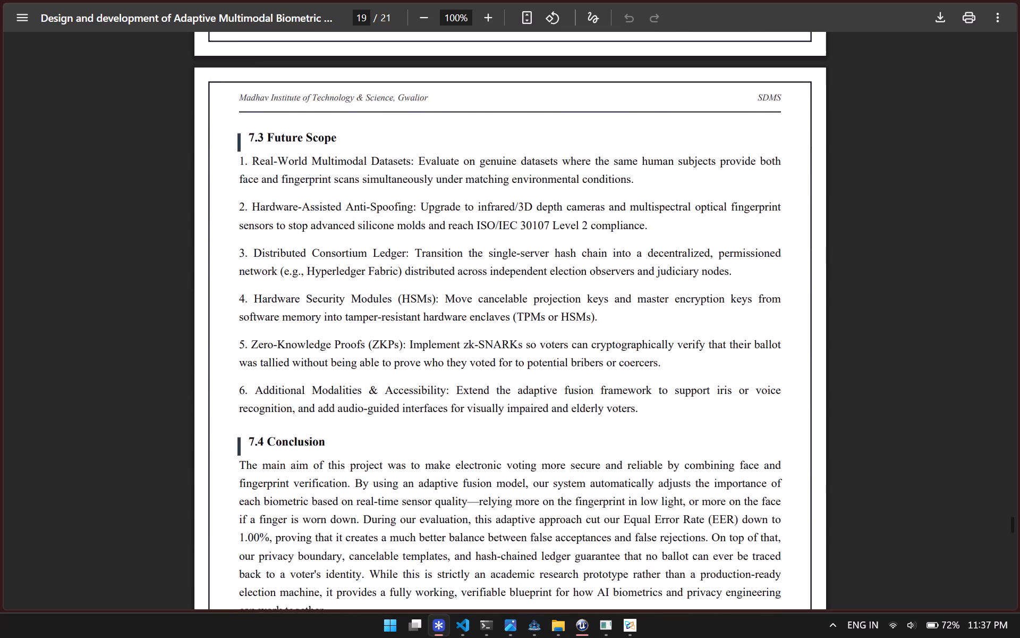
scroll(557, 365, "down", 2)
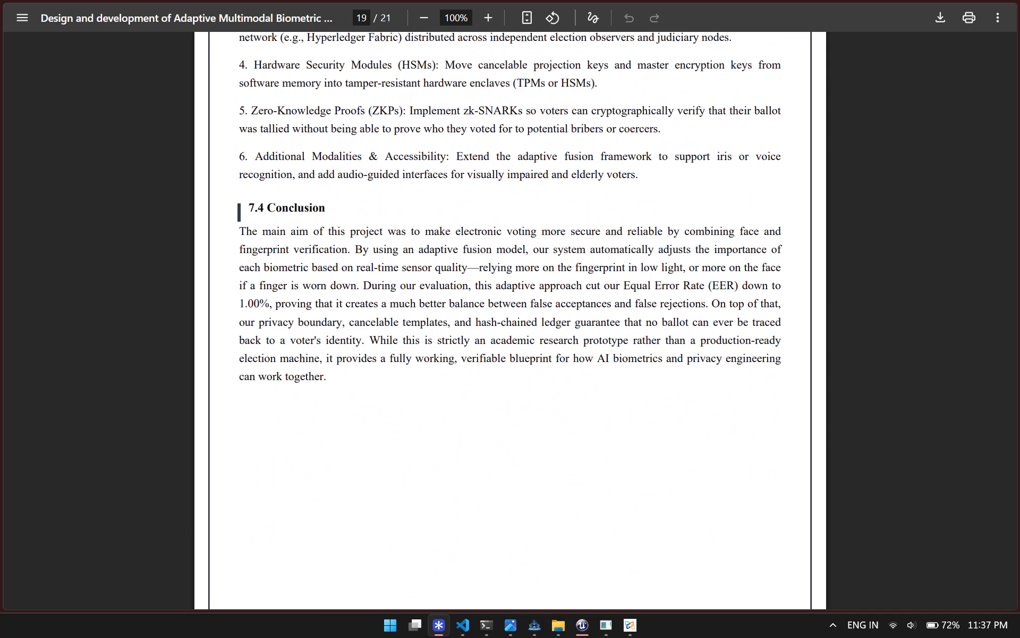
Examine chapter 8, References, and chapter 9, Annexure, on pages 20 and 21 of the PDF for stray line breaks and missing content.
scroll(557, 365, "down", 9)
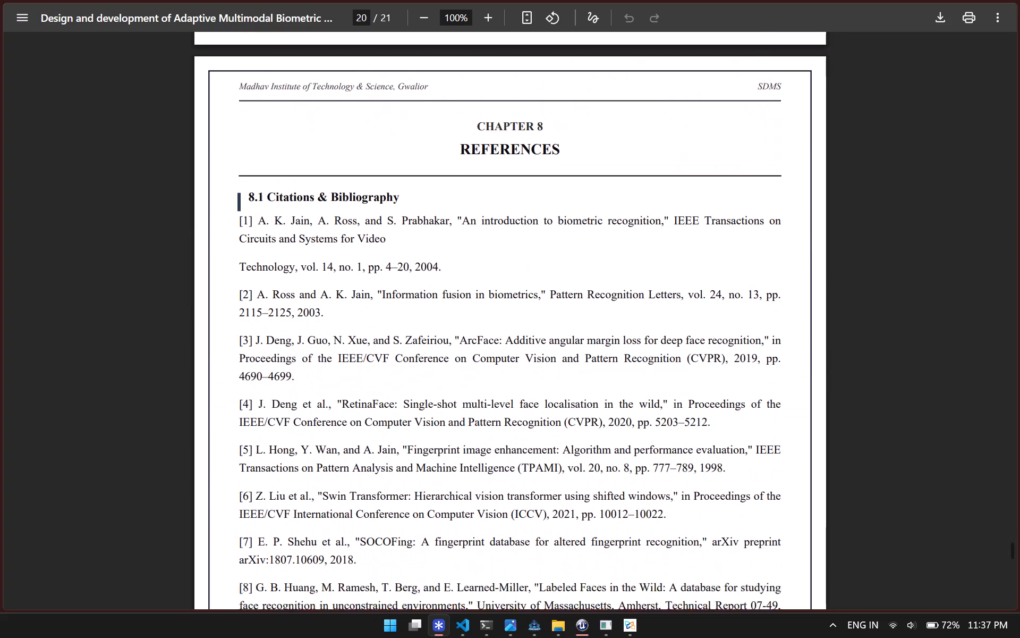
scroll(557, 365, "down", 4)
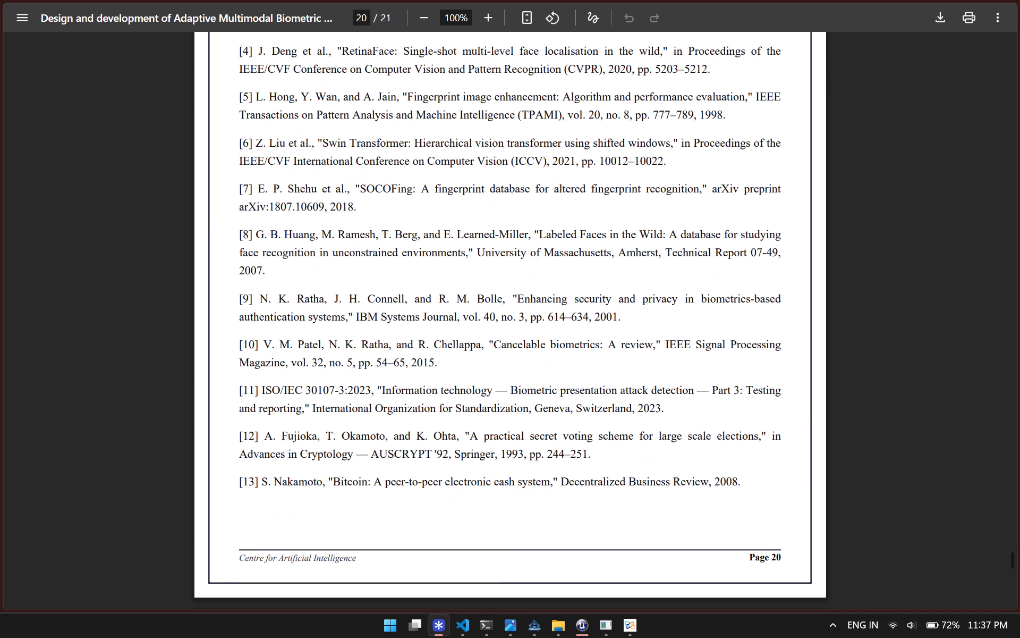
scroll(557, 365, "down", 5)
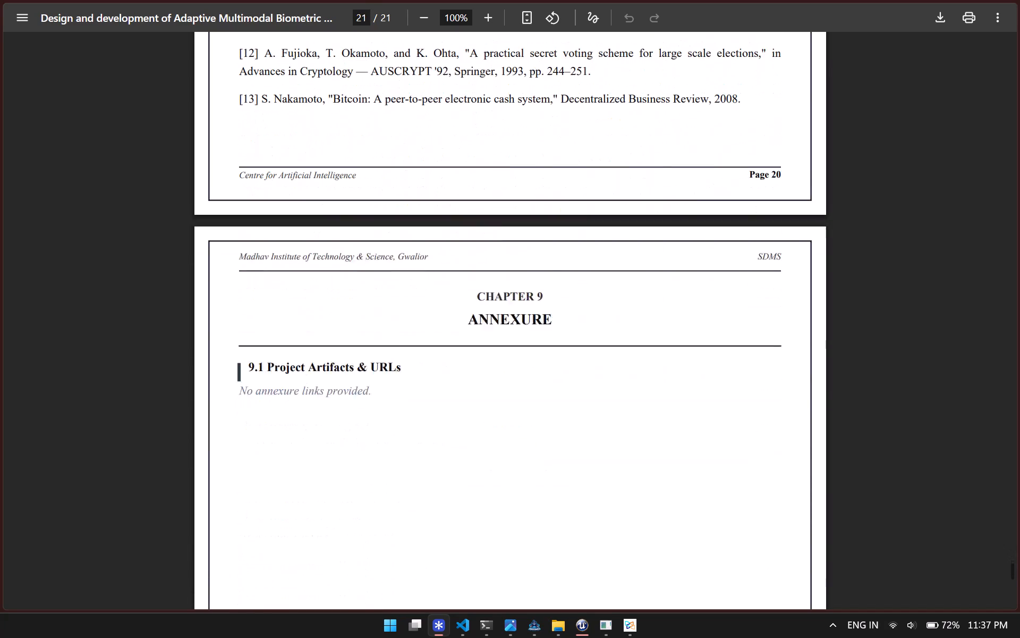
scroll(557, 365, "down", 4)
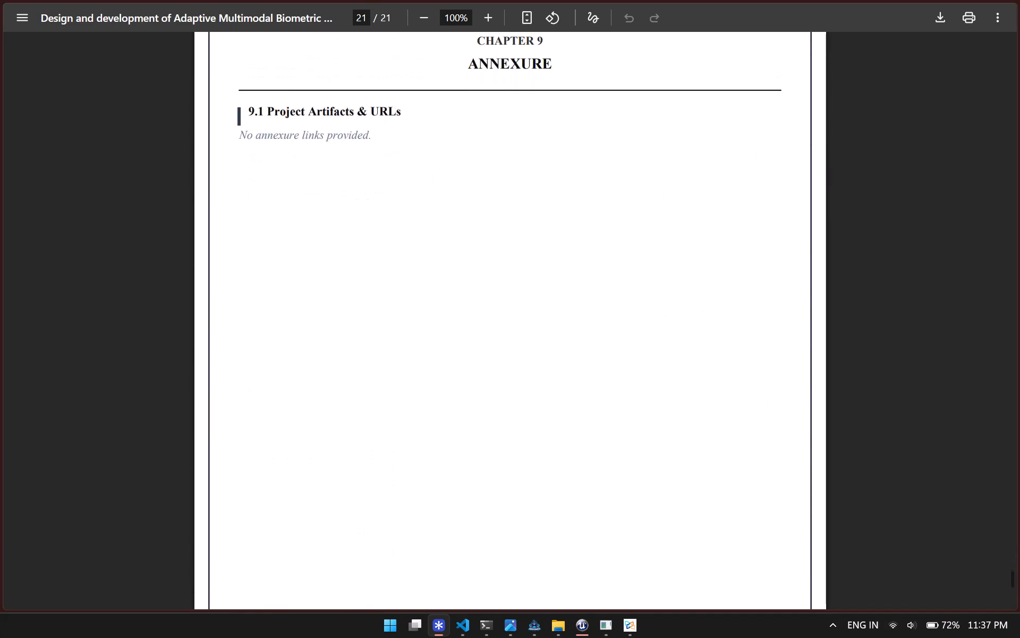
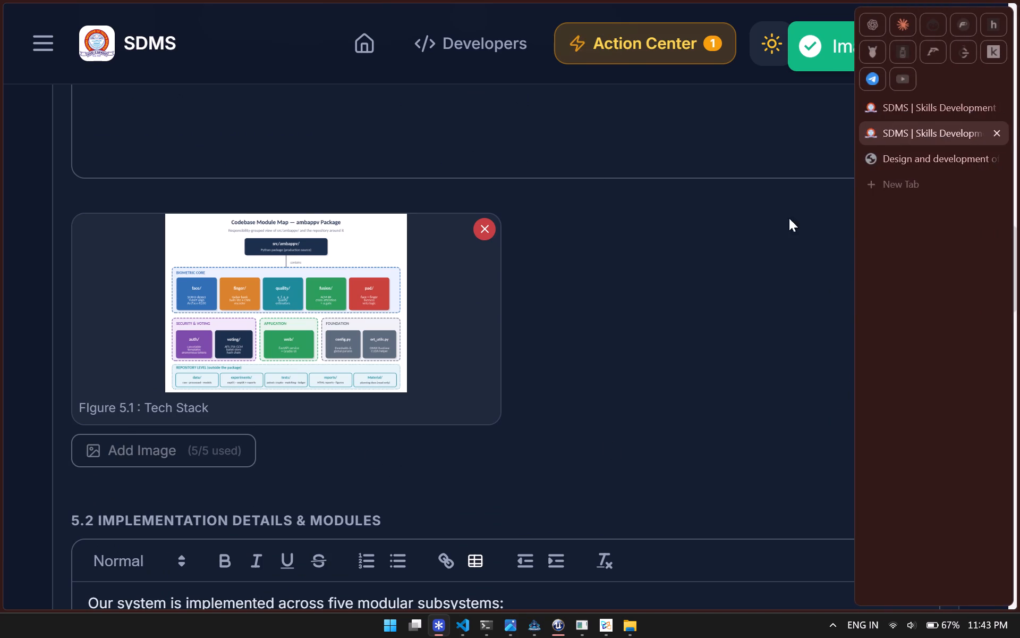
scroll(832, 390, "down", 20)
scroll(832, 390, "down", 12)
scroll(831, 390, "up", 4)
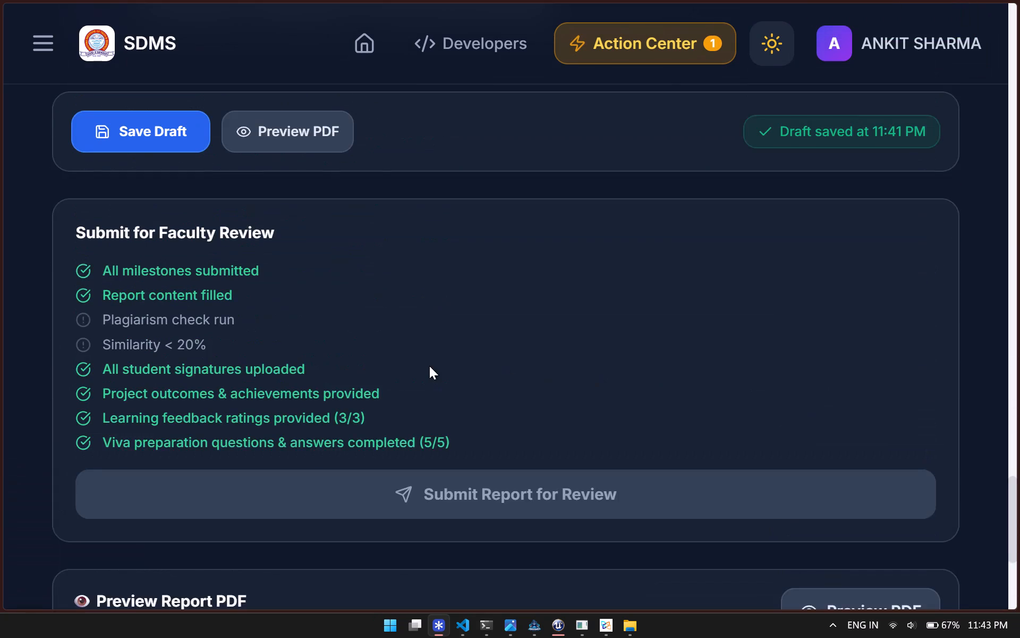
scroll(424, 364, "up", 1)
left_click(157, 224)
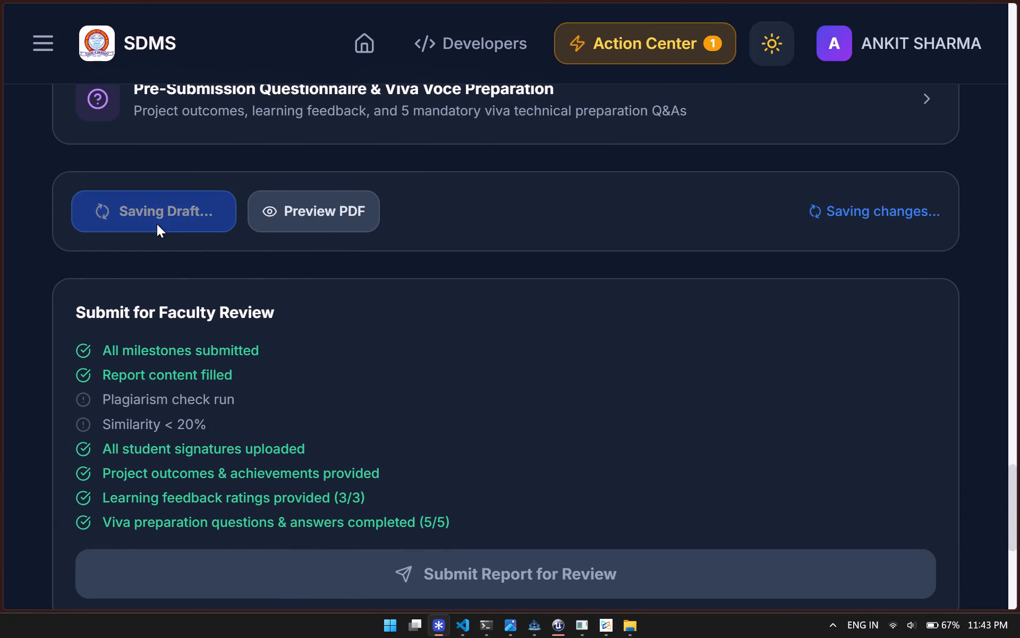
left_click(274, 213)
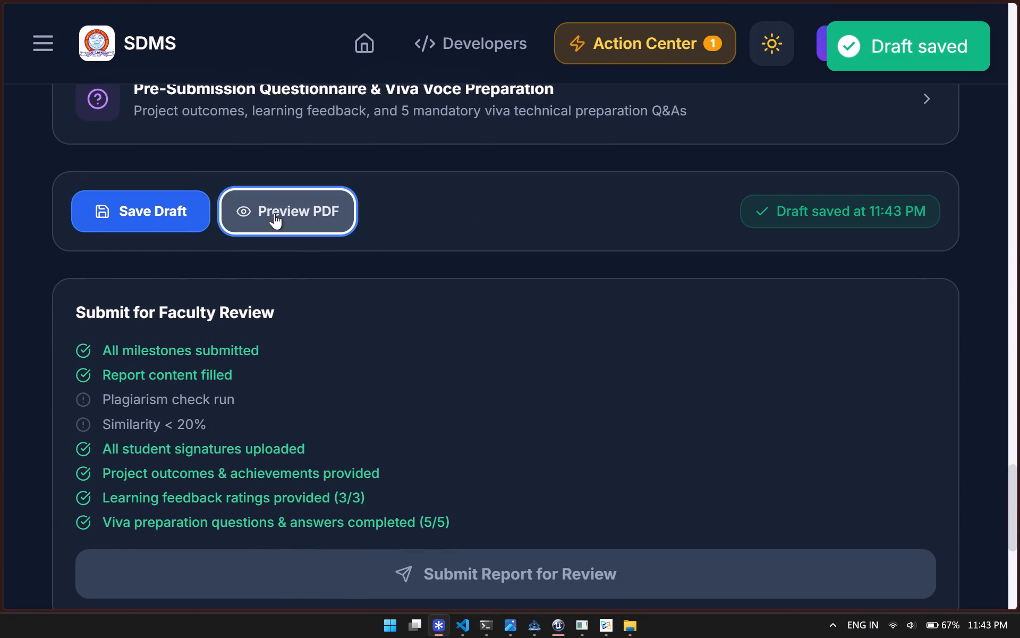
Run the plagiarism check on the report.
scroll(368, 241, "up", 2)
left_click(850, 150)
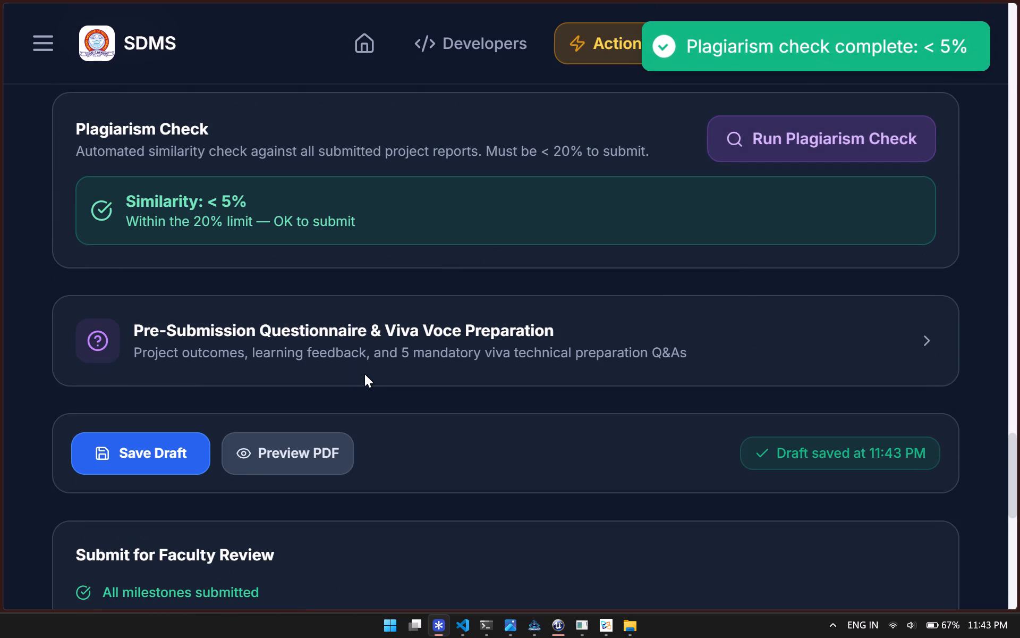
Try to preview the report PDF, closing the old "Design and development of" document before requesting the preview again.
scroll(364, 374, "down", 1)
left_click(247, 363)
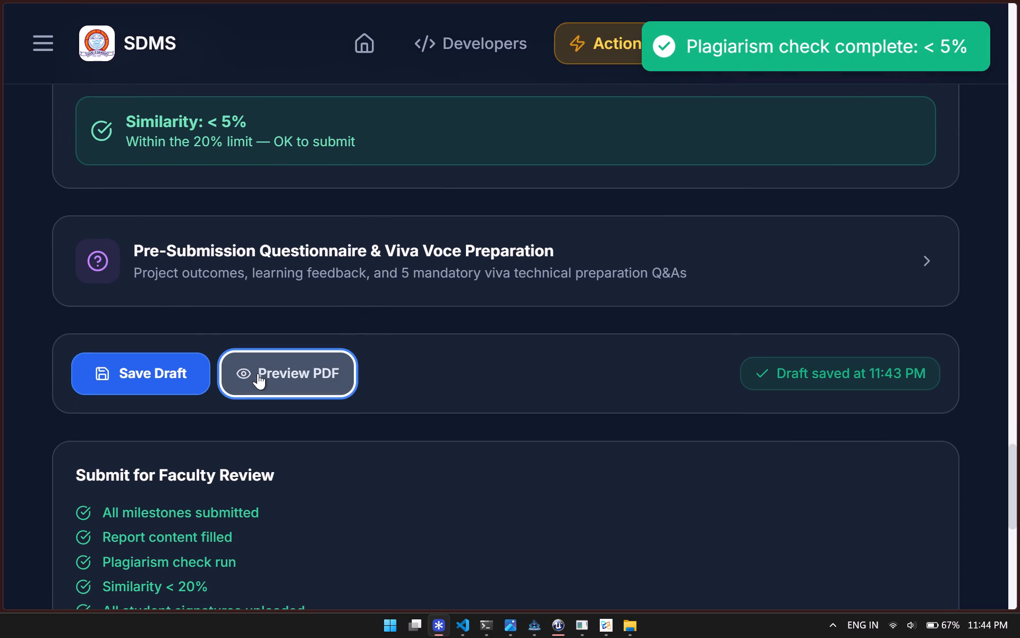
left_click(258, 373)
left_click(284, 379)
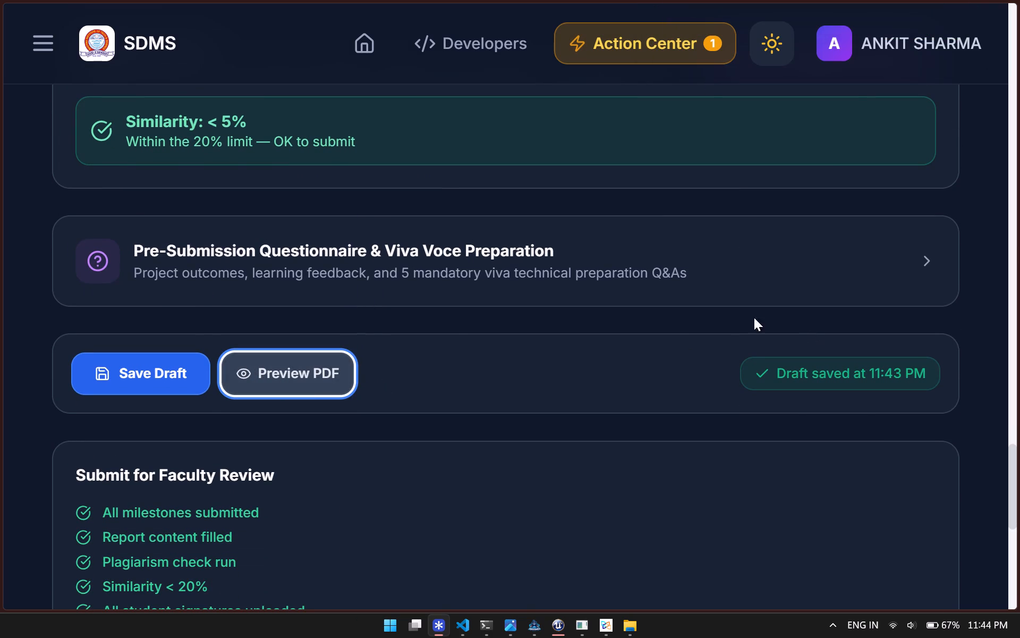
left_click(313, 377)
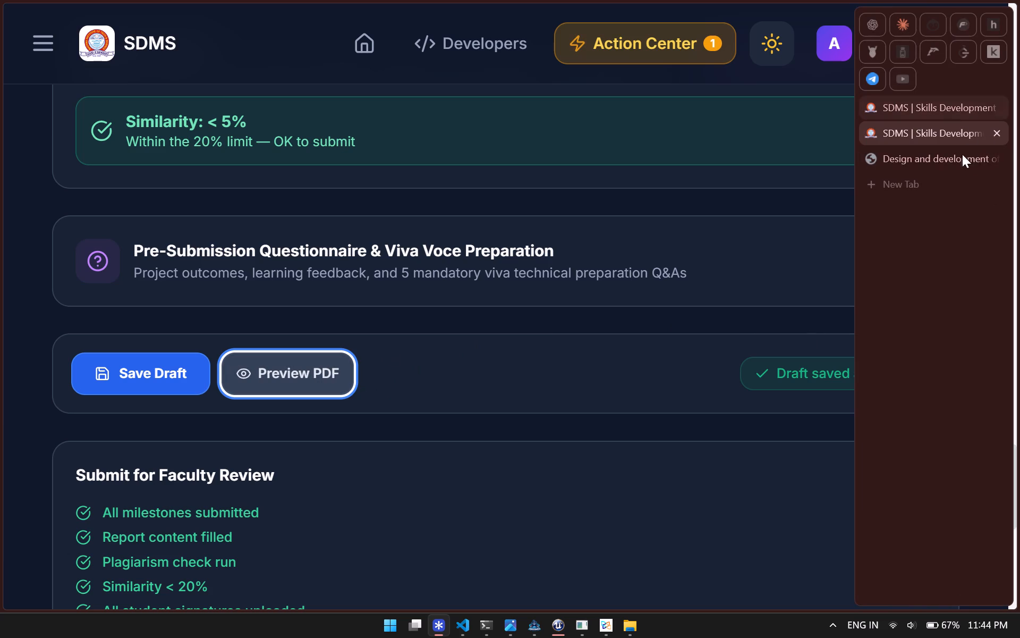
left_click(962, 160)
left_click(993, 157)
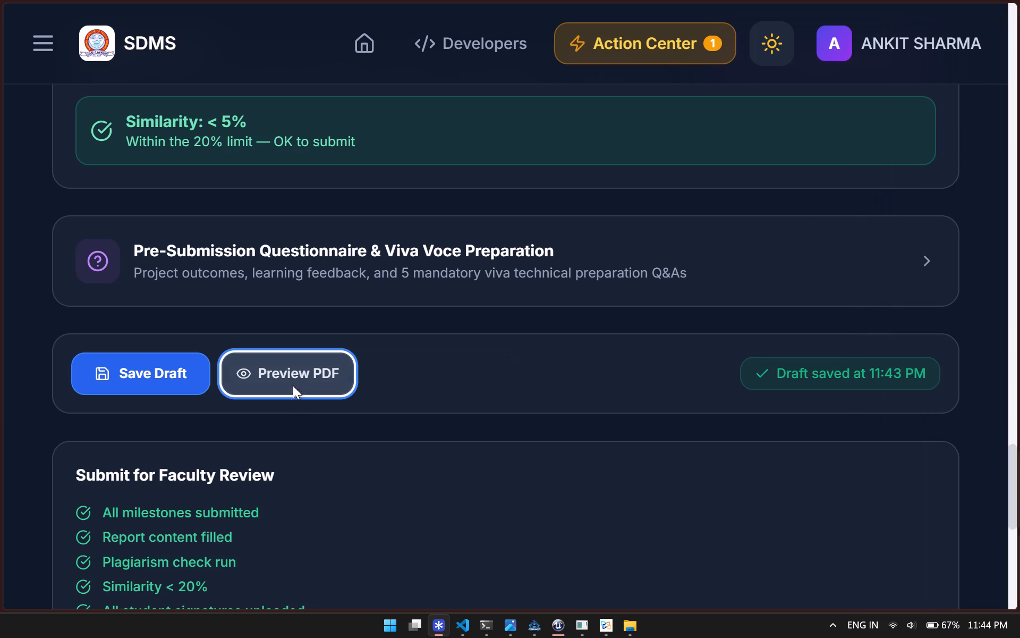
left_click(294, 374)
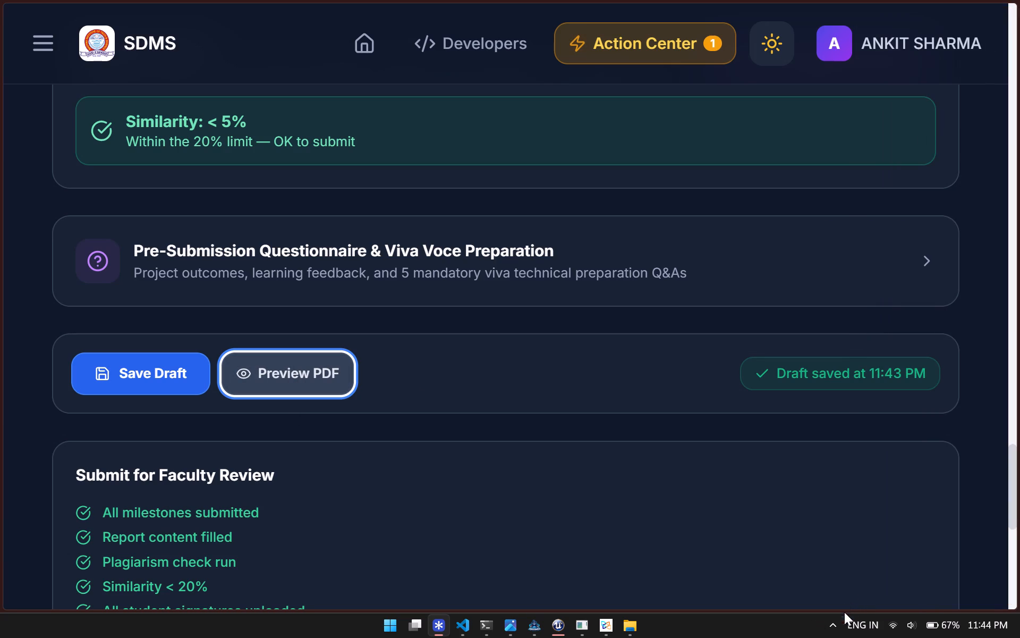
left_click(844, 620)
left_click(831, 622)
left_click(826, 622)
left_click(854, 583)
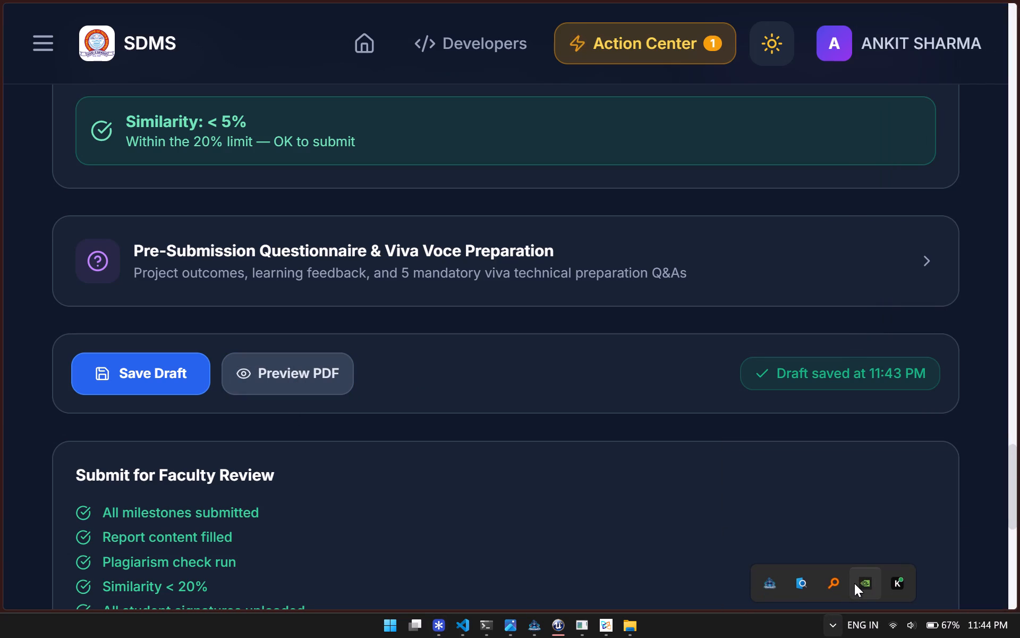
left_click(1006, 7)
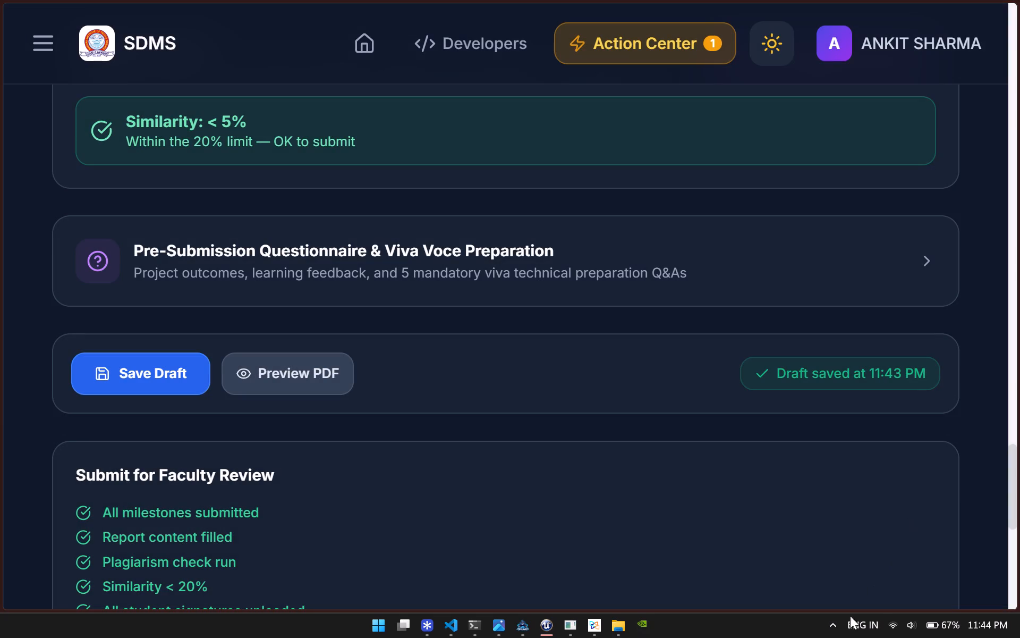
Show the hidden background apps in the system tray.
left_click(833, 629)
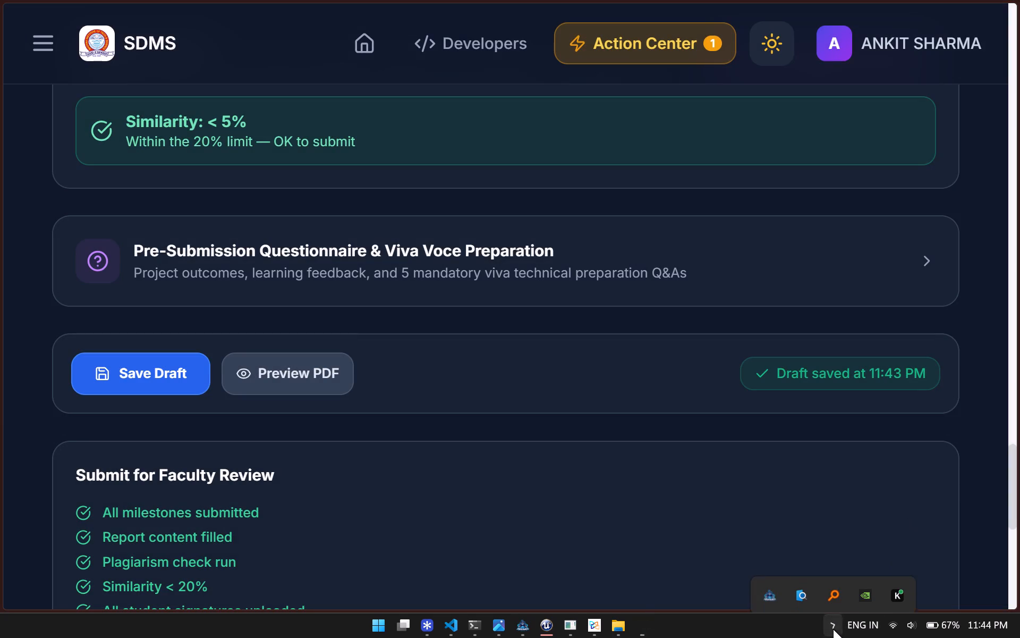
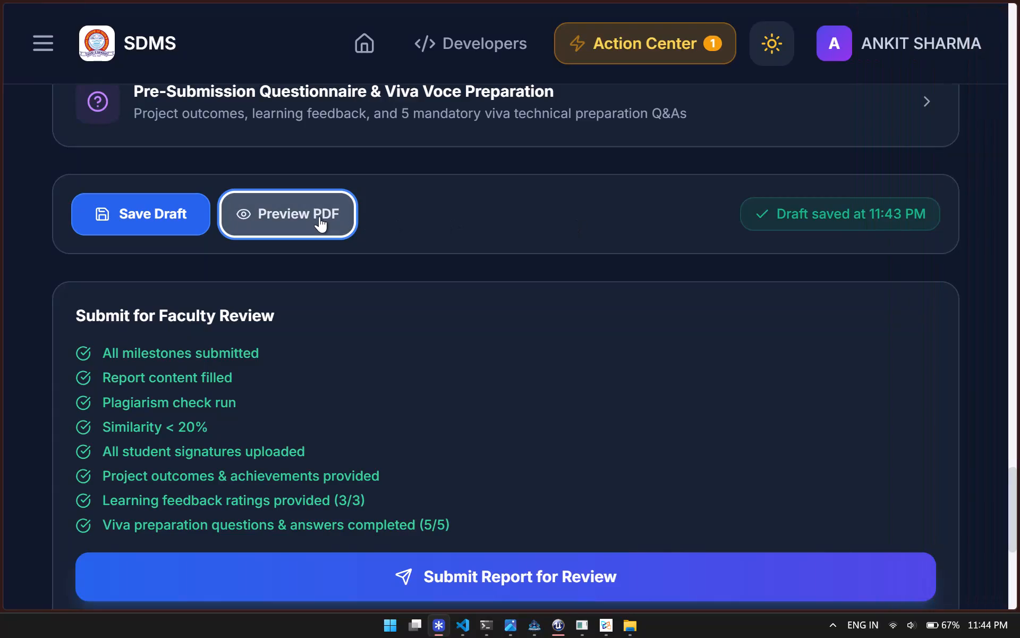
Save the report draft again and open its PDF preview.
double_click(319, 216)
left_click(240, 214)
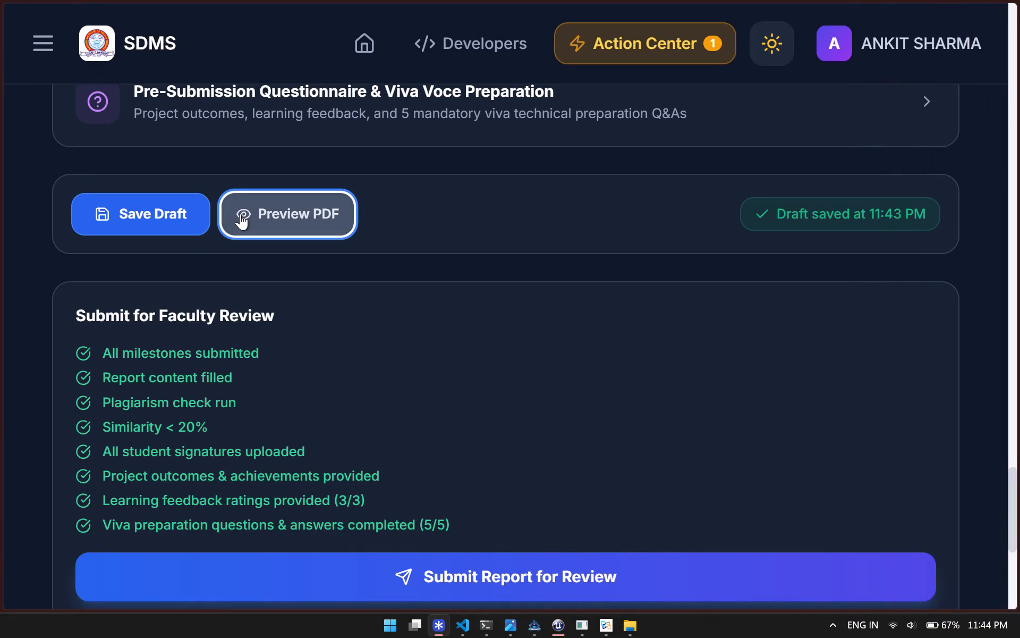
double_click(240, 214)
left_click(222, 214)
left_click(164, 212)
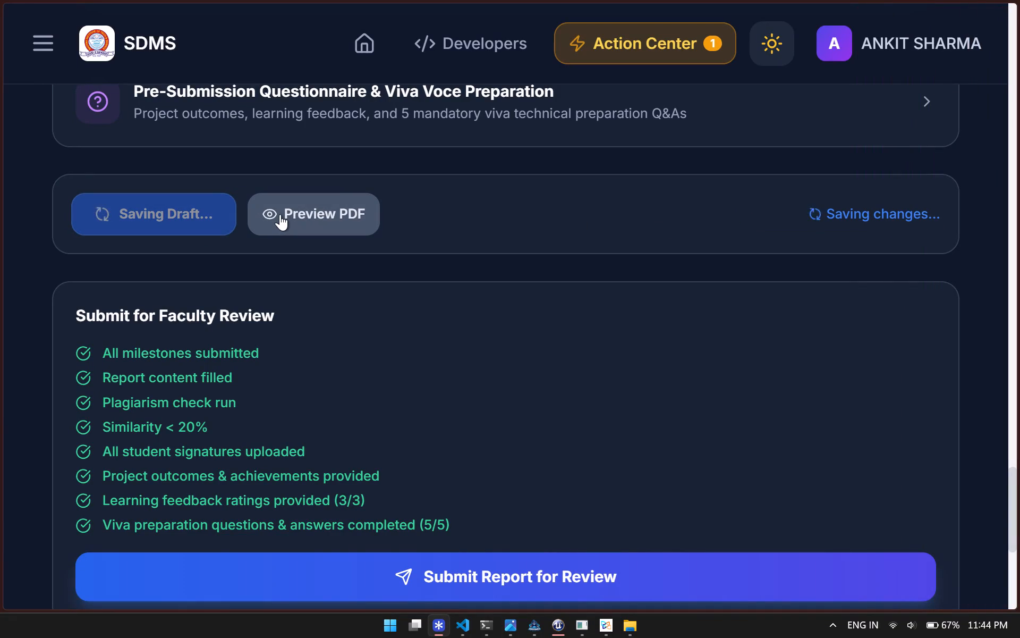
left_click(285, 124)
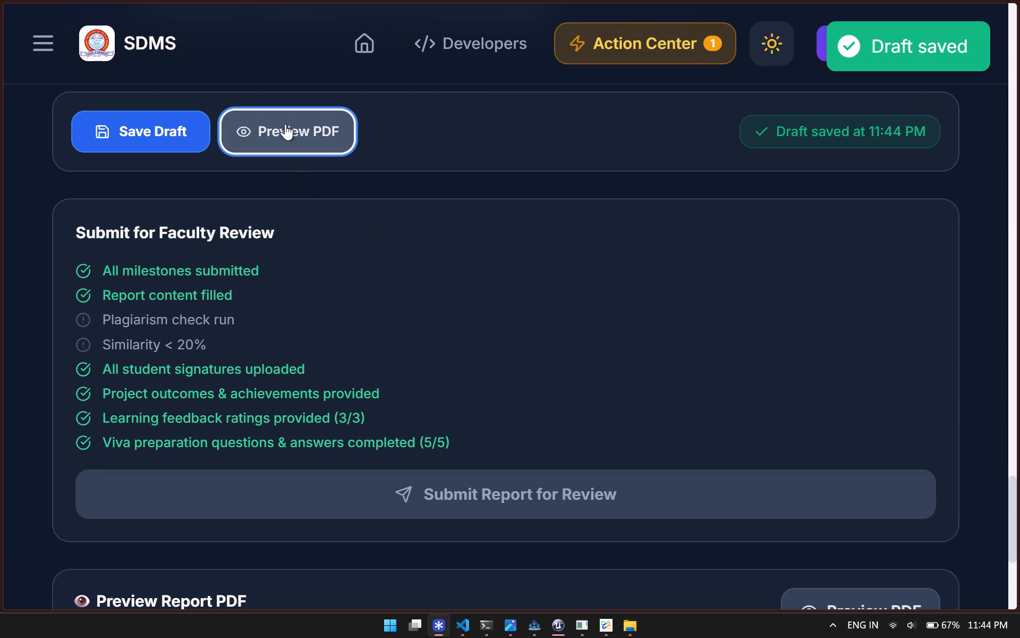
scroll(279, 274, "up", 2)
left_click(123, 310)
left_click(237, 300)
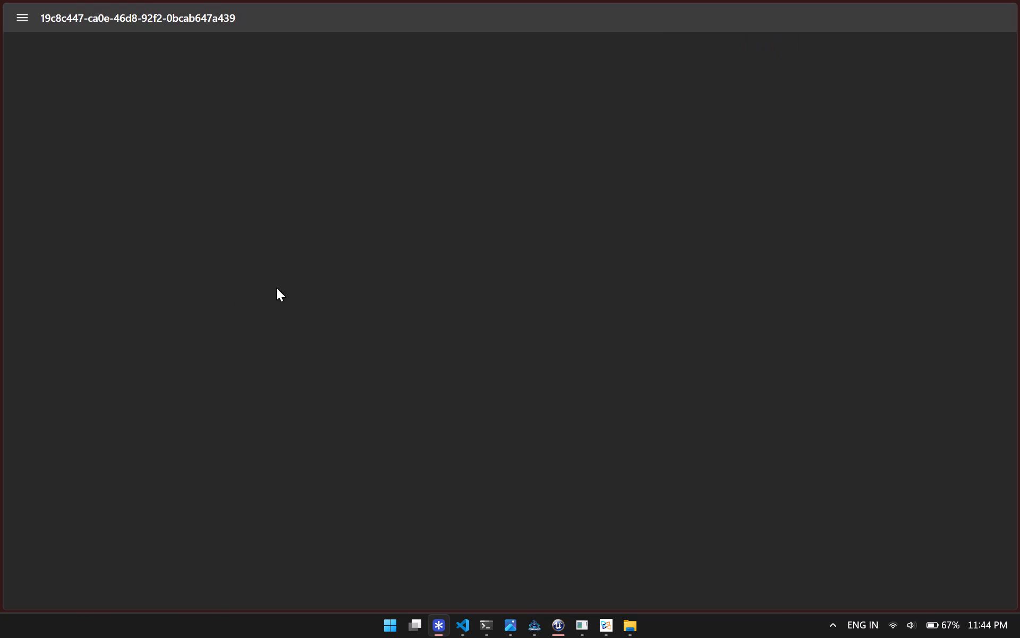
Review the front matter, table of contents and Chapter 1 of the previewed report, including Figures 1.1 and 1.2.
scroll(607, 404, "down", 18)
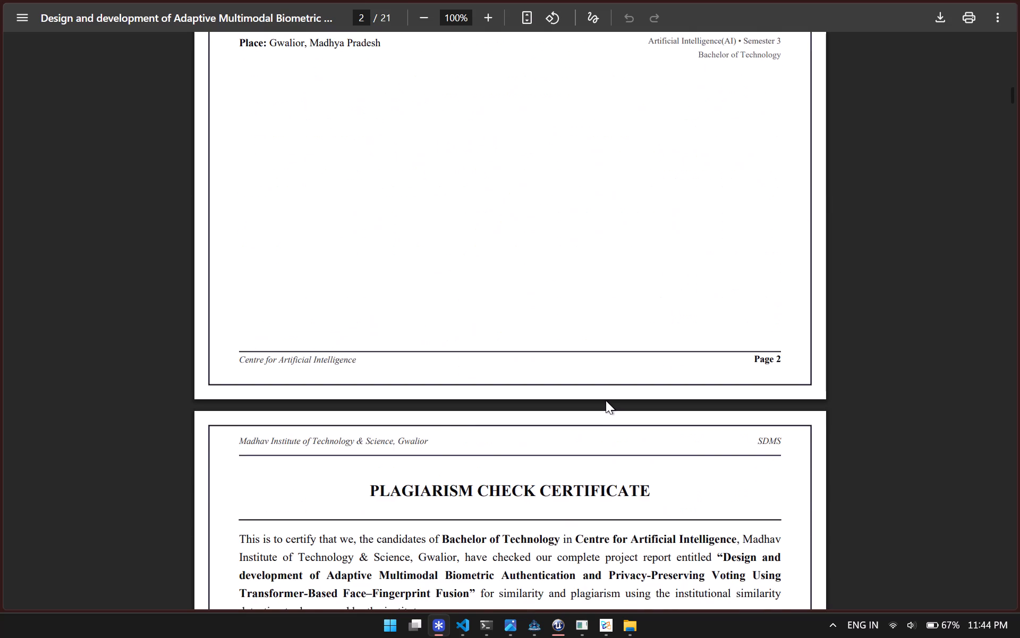
scroll(605, 399, "down", 20)
scroll(605, 399, "down", 9)
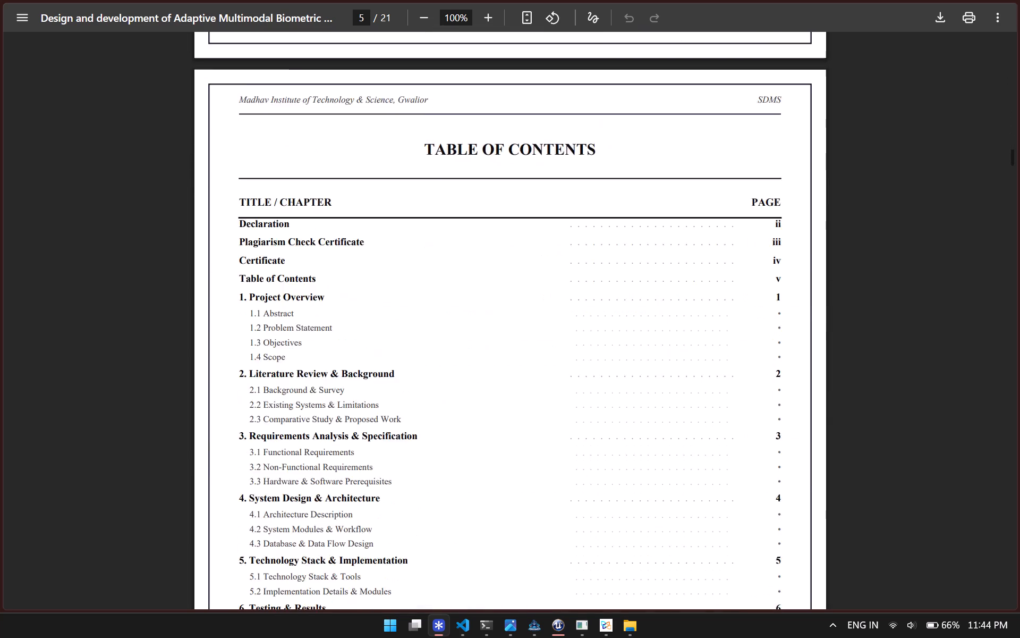
scroll(599, 384, "down", 13)
scroll(599, 384, "up", 2)
scroll(599, 384, "down", 2)
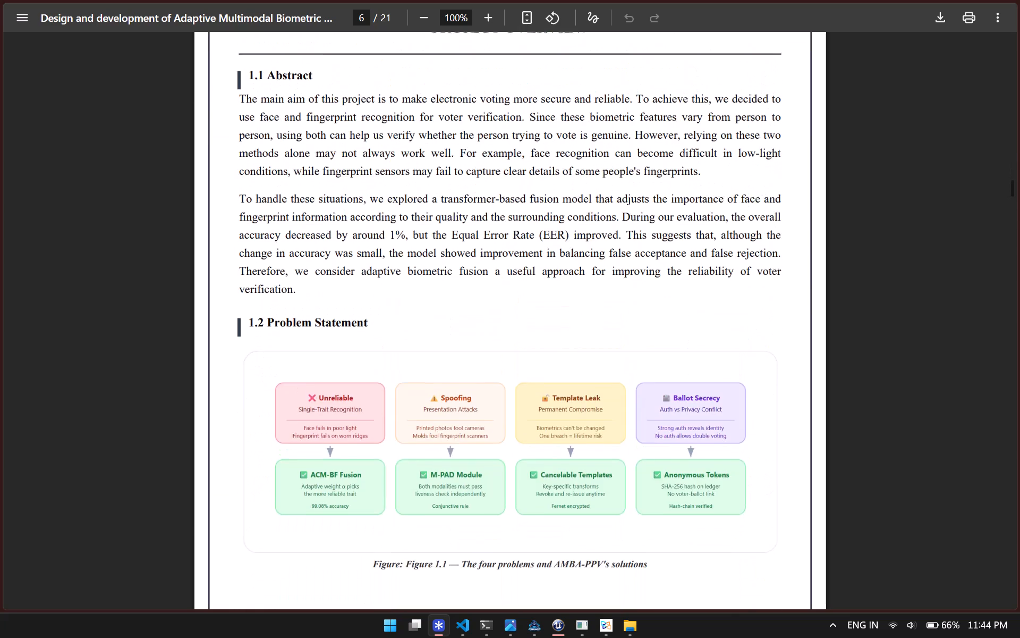
scroll(599, 384, "down", 9)
scroll(599, 384, "up", 6)
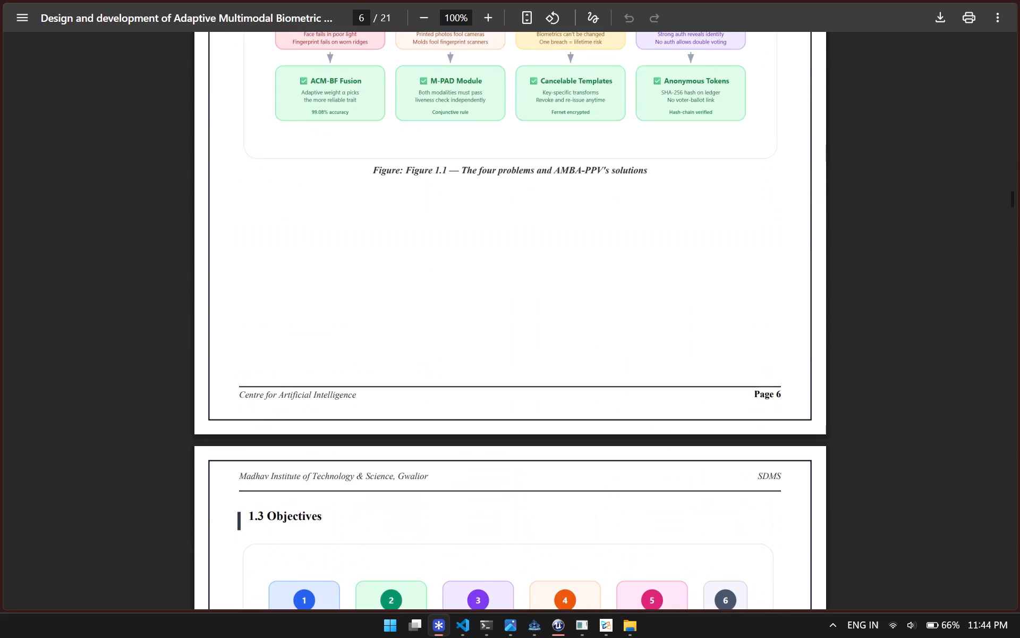
scroll(599, 384, "up", 2)
scroll(599, 384, "down", 8)
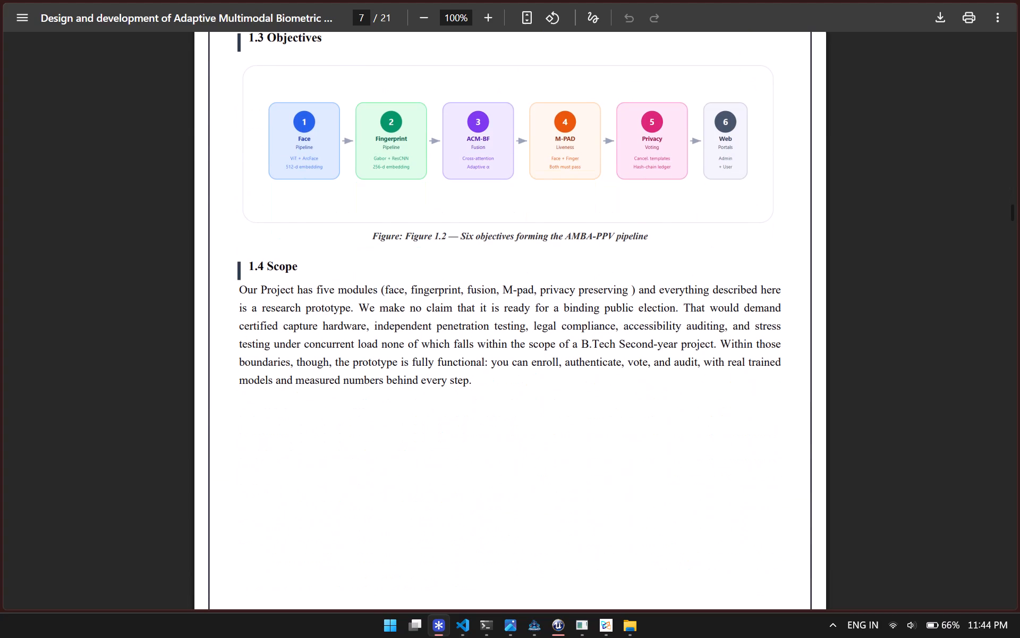
scroll(599, 384, "up", 2)
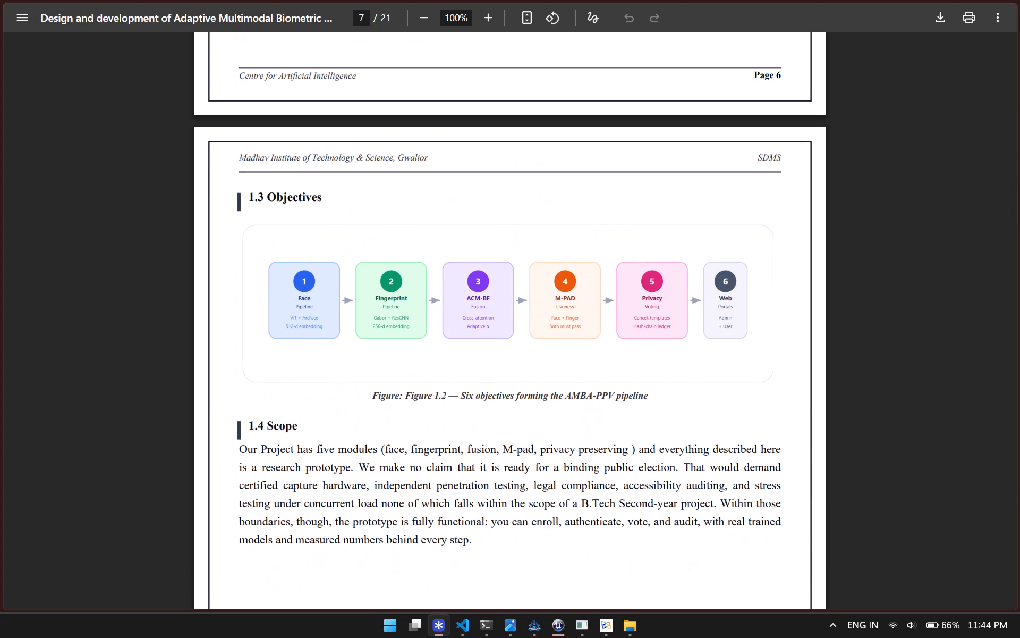
scroll(599, 384, "down", 1)
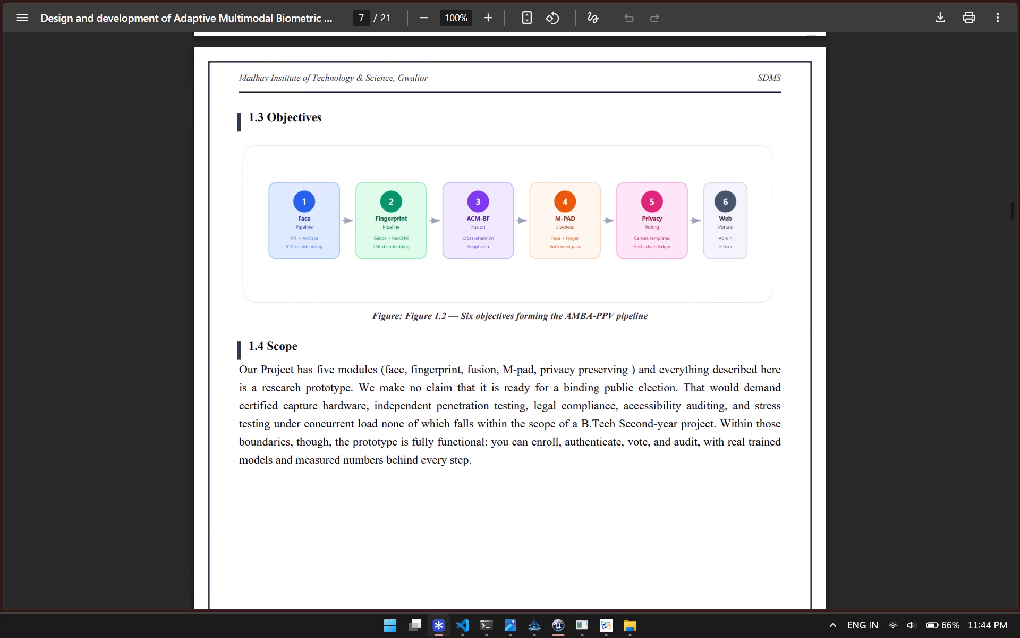
Review Chapter 2, Literature Review & Background, and Chapter 3, Requirements Analysis & Specification, in the PDF preview.
scroll(599, 384, "down", 15)
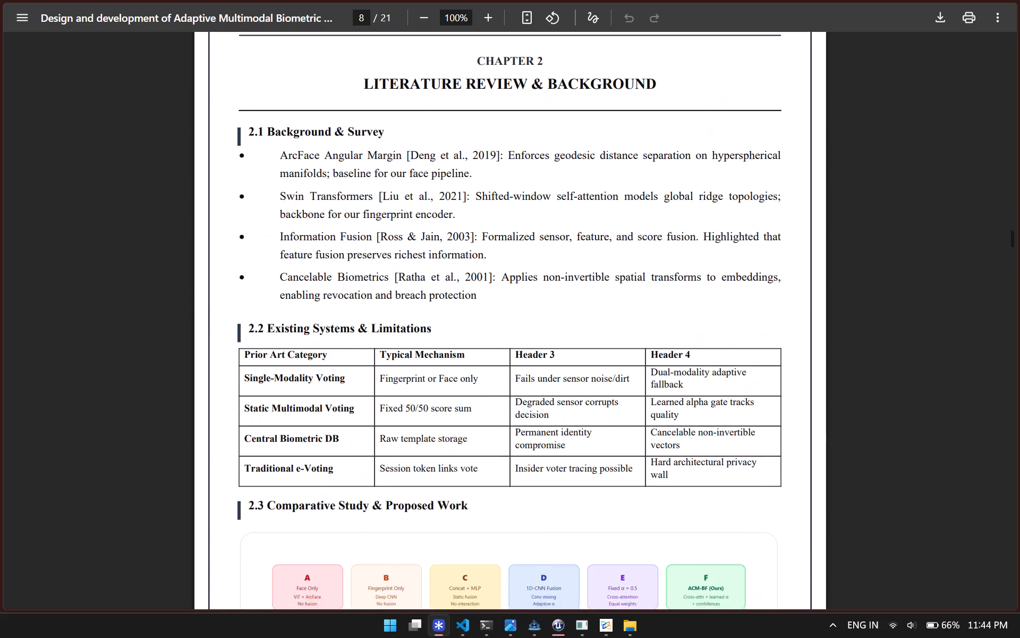
scroll(599, 384, "down", 1)
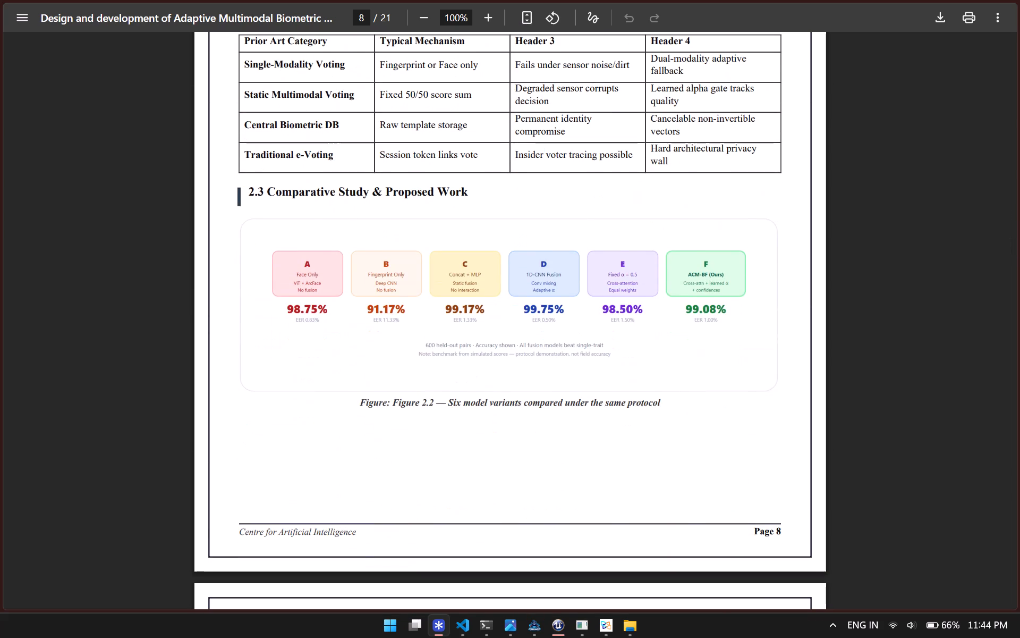
scroll(599, 384, "down", 8)
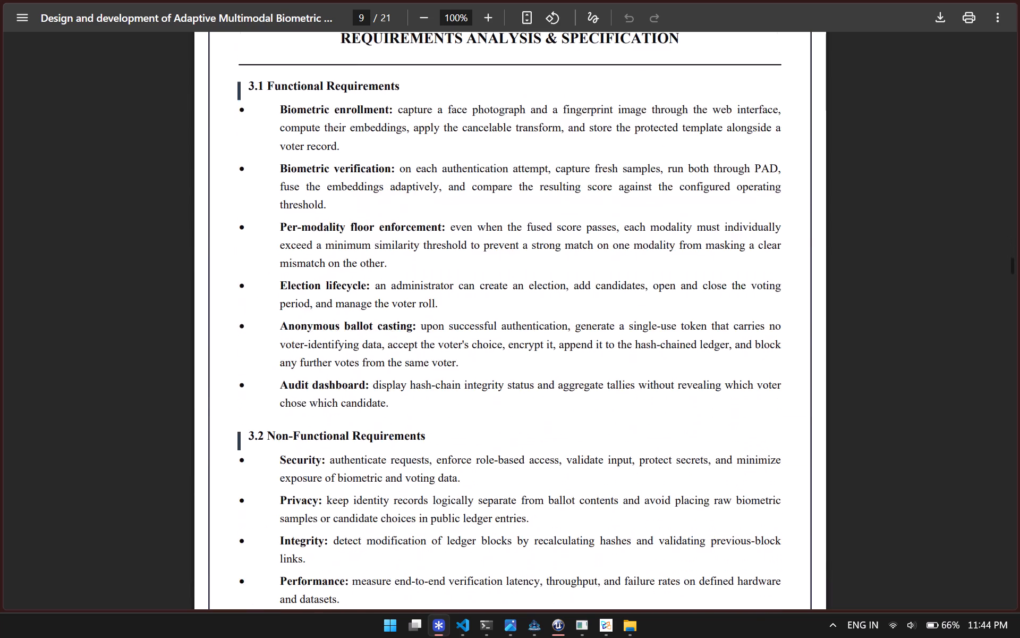
scroll(599, 384, "down", 17)
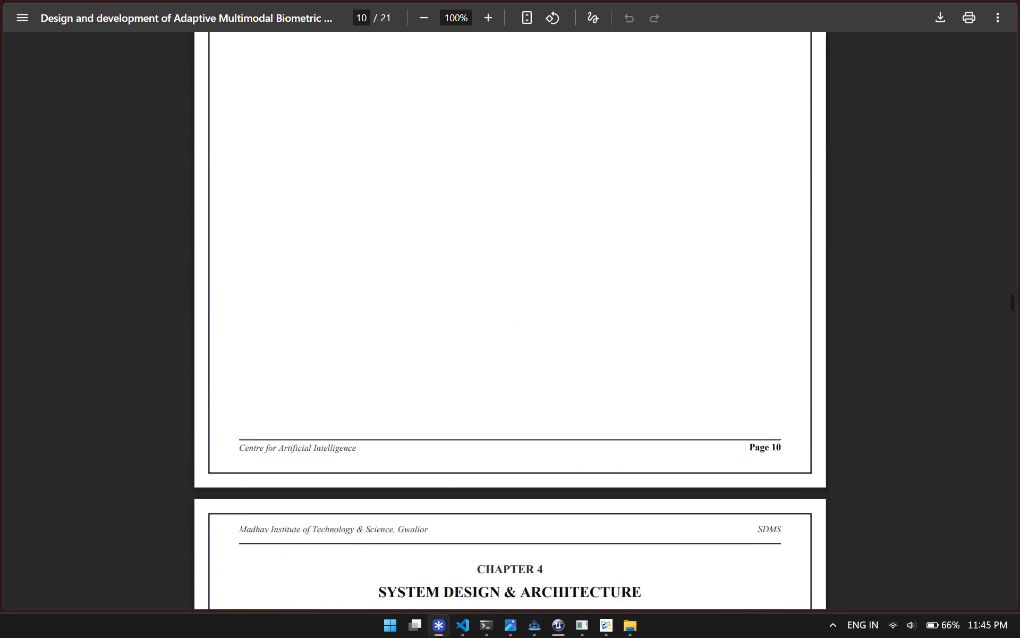
Examine Chapter 4, System Design & Architecture, in the PDF preview, rechecking the 3.3 Hardware & Software Prerequisites page before it.
scroll(599, 384, "down", 8)
scroll(599, 384, "up", 6)
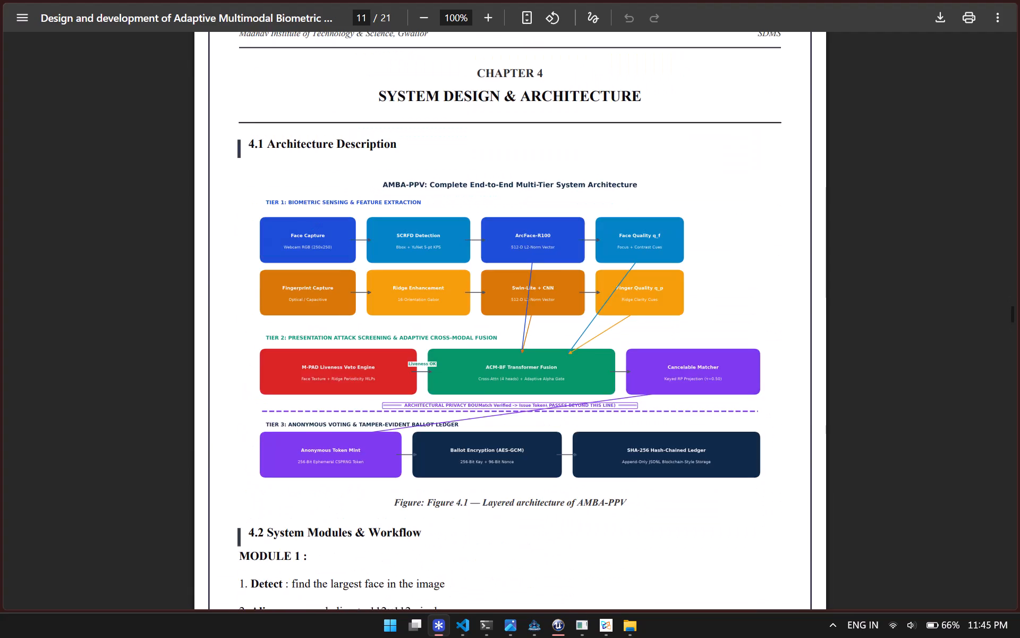
scroll(599, 384, "up", 7)
scroll(599, 384, "down", 18)
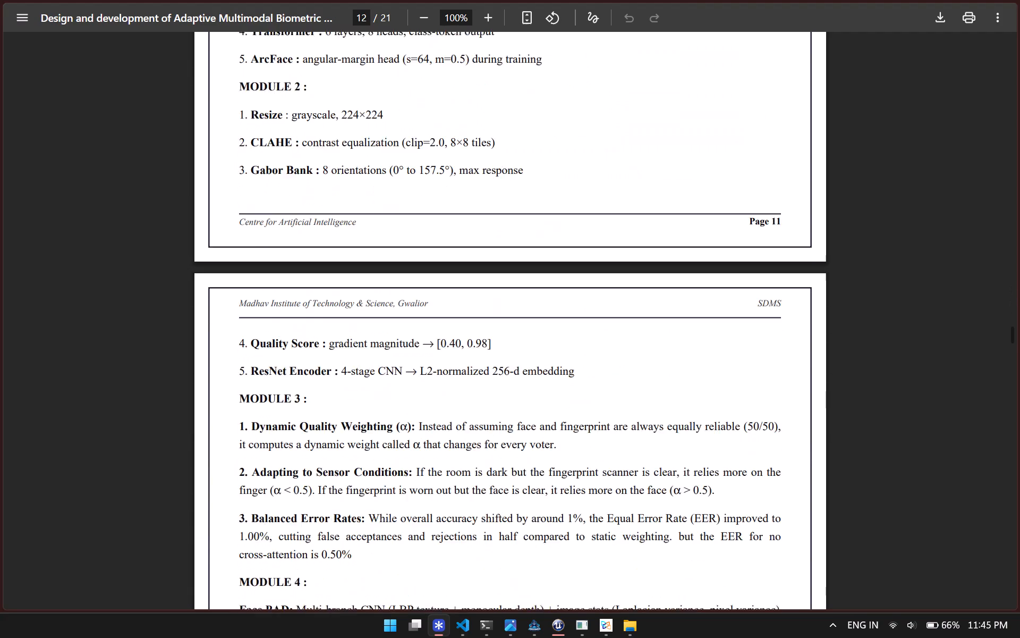
scroll(599, 384, "down", 2)
scroll(599, 384, "up", 19)
scroll(598, 383, "up", 3)
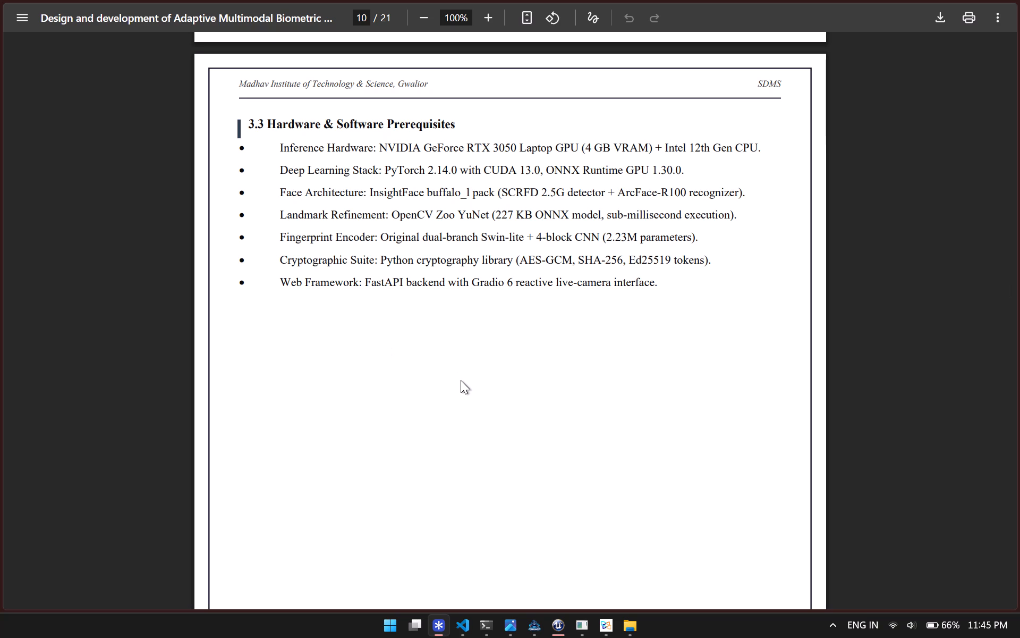
scroll(461, 380, "down", 7)
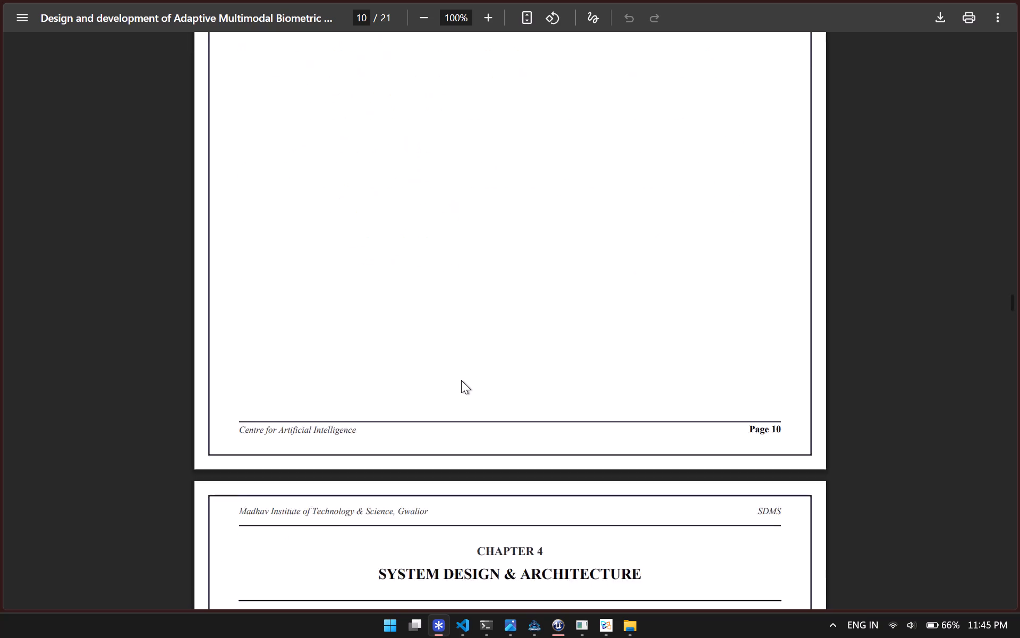
scroll(461, 380, "down", 16)
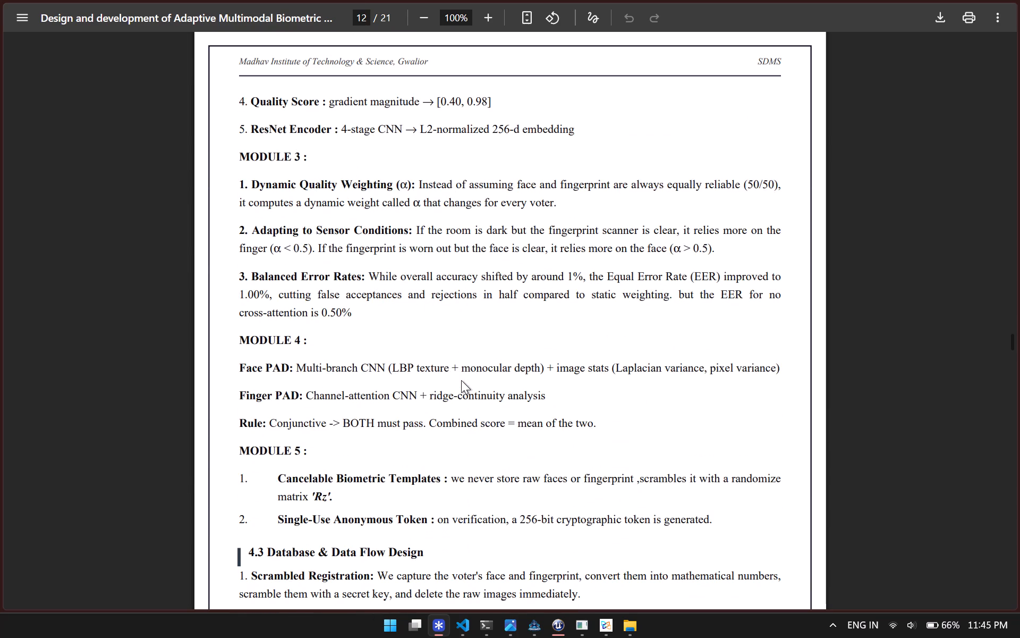
scroll(461, 380, "down", 7)
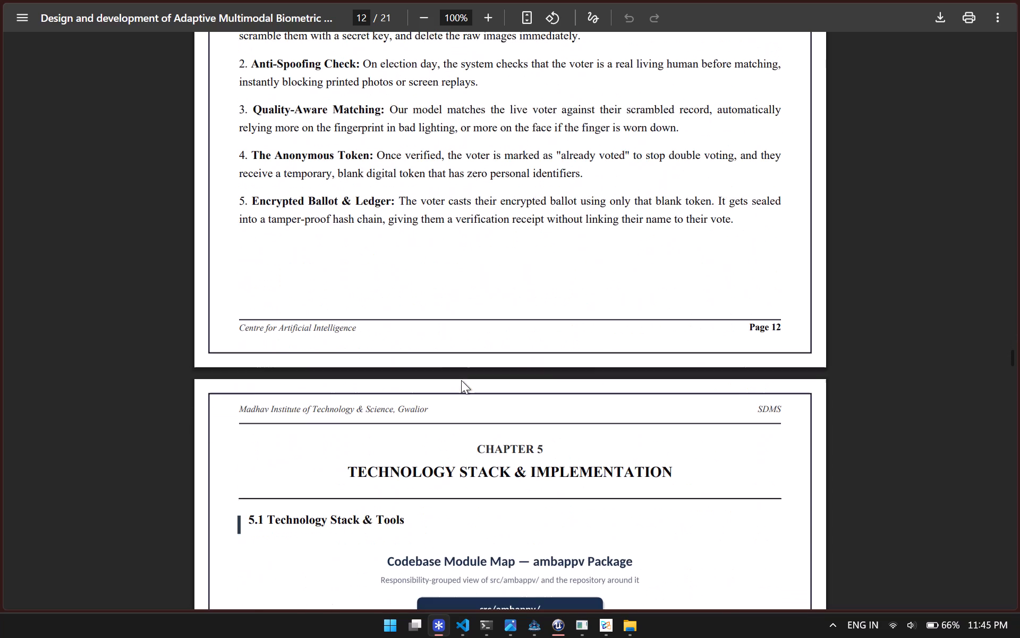
Check the module map figure under 5.1 and the 5.2 Implementation Details & Modules text in the PDF preview.
scroll(461, 380, "down", 5)
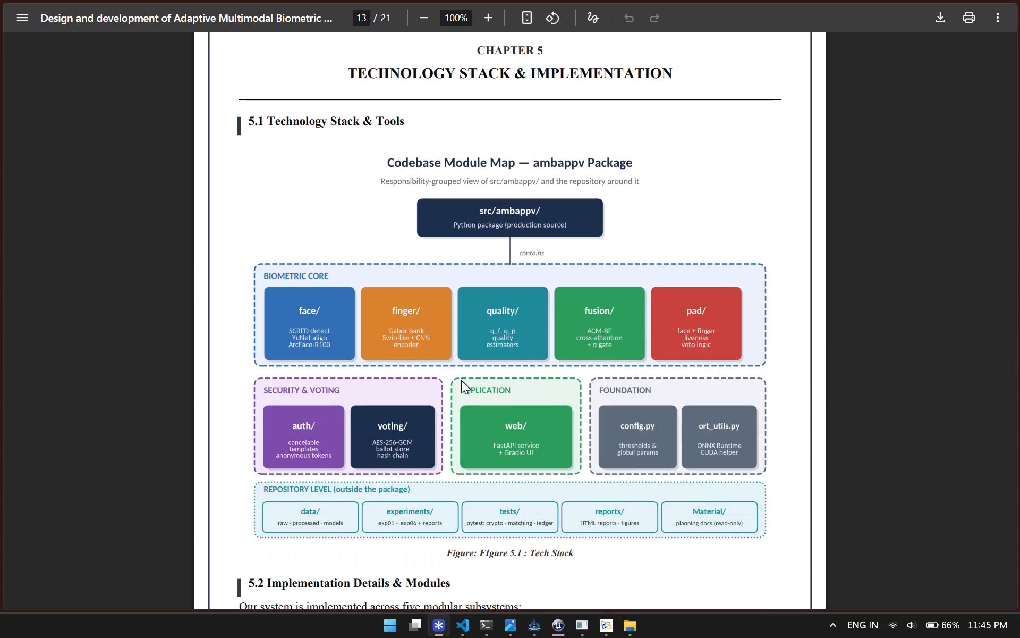
scroll(461, 380, "down", 2)
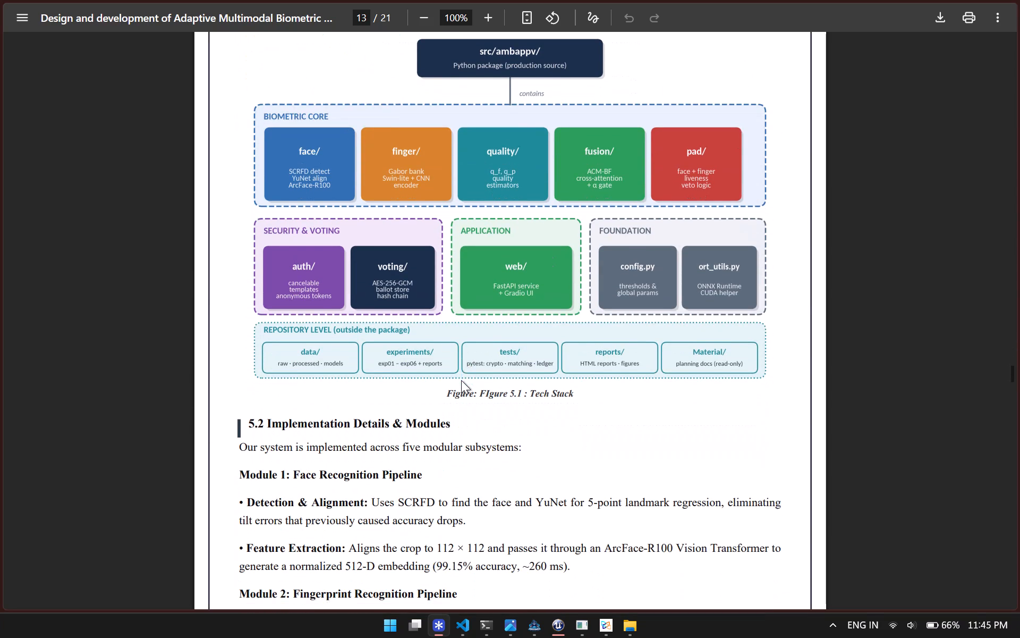
scroll(461, 380, "down", 5)
scroll(461, 380, "up", 2)
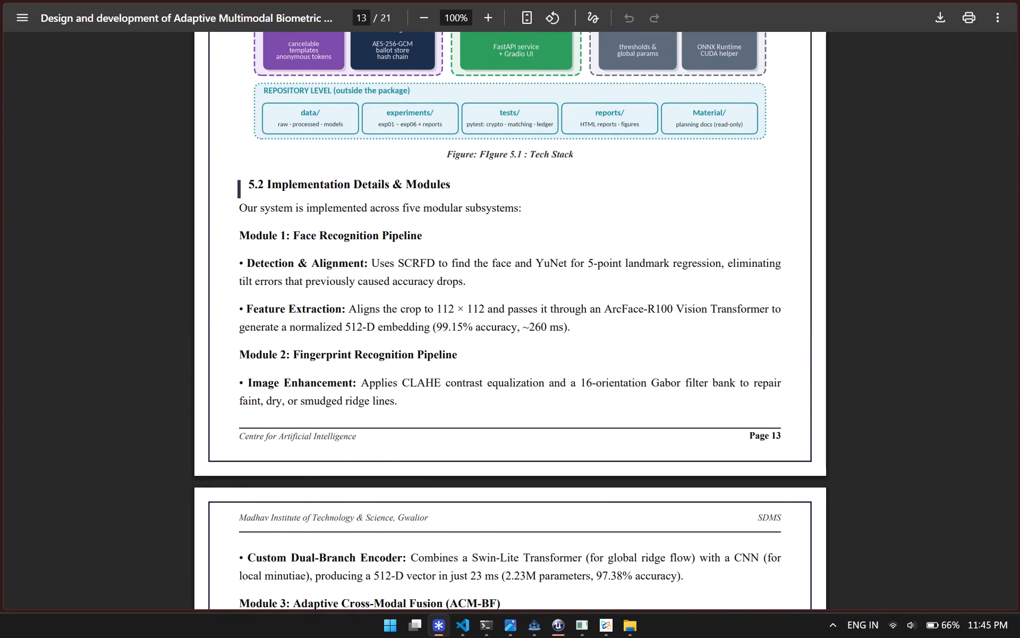
scroll(486, 300, "down", 8)
scroll(486, 301, "up", 2)
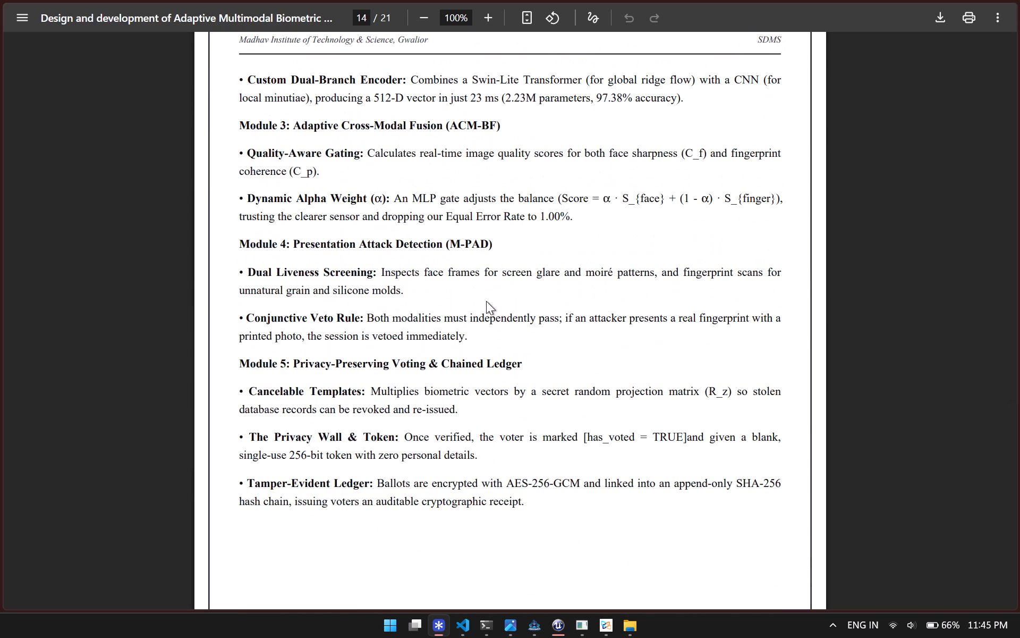
Review Chapter 6, Testing & Results, from the test case table through the end-to-end latency profile.
scroll(486, 301, "down", 12)
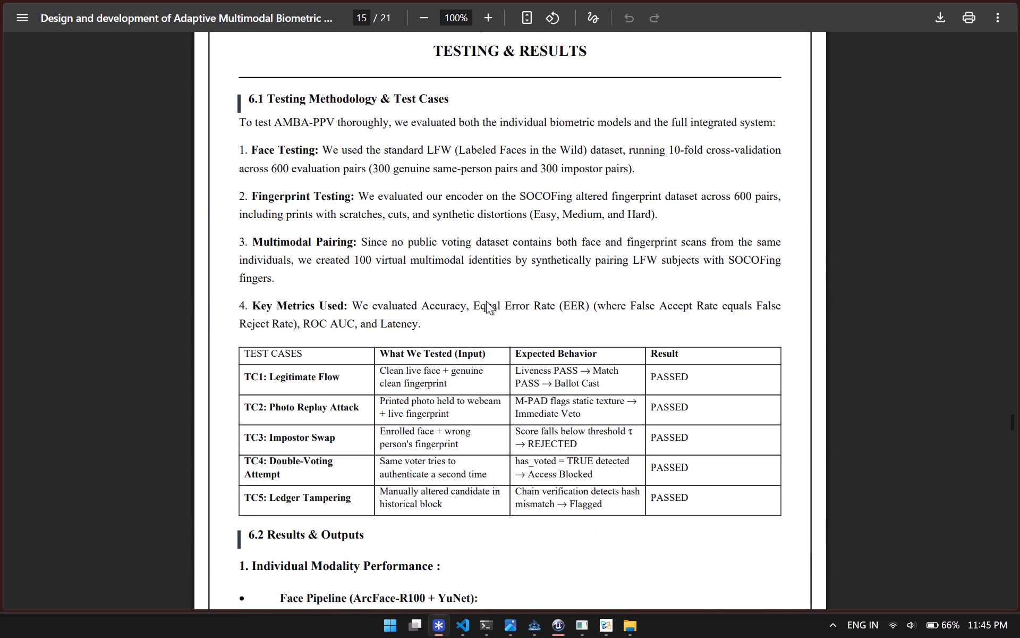
scroll(486, 301, "down", 16)
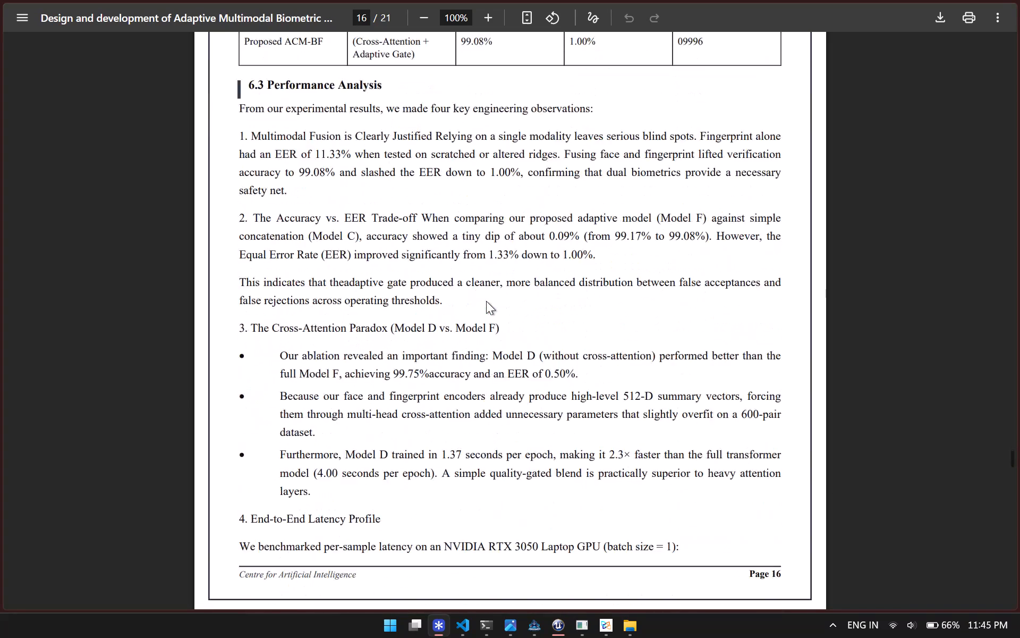
scroll(486, 301, "down", 2)
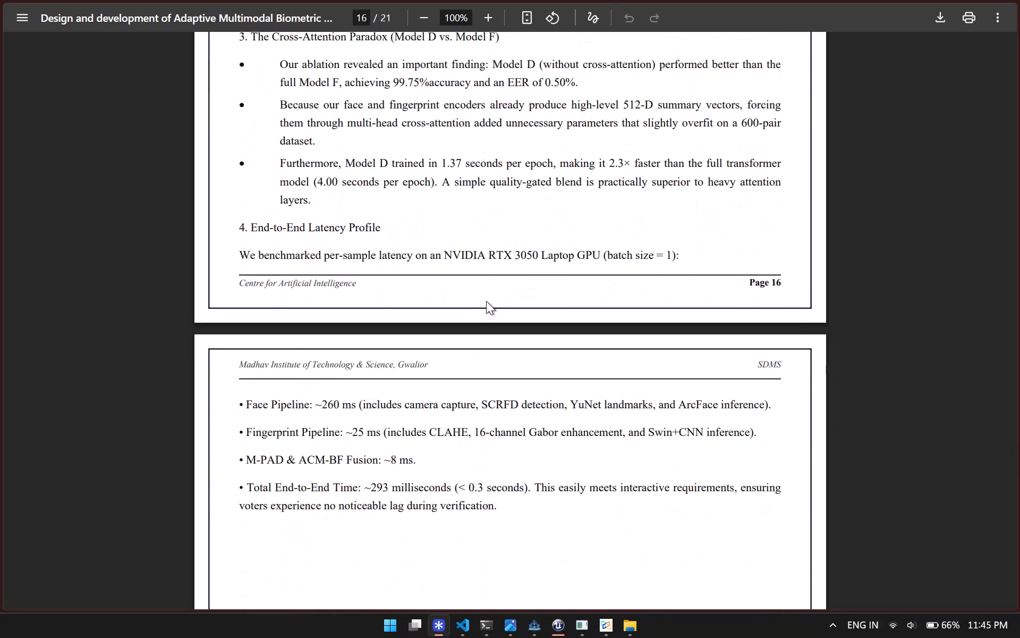
scroll(486, 301, "up", 2)
scroll(486, 301, "down", 3)
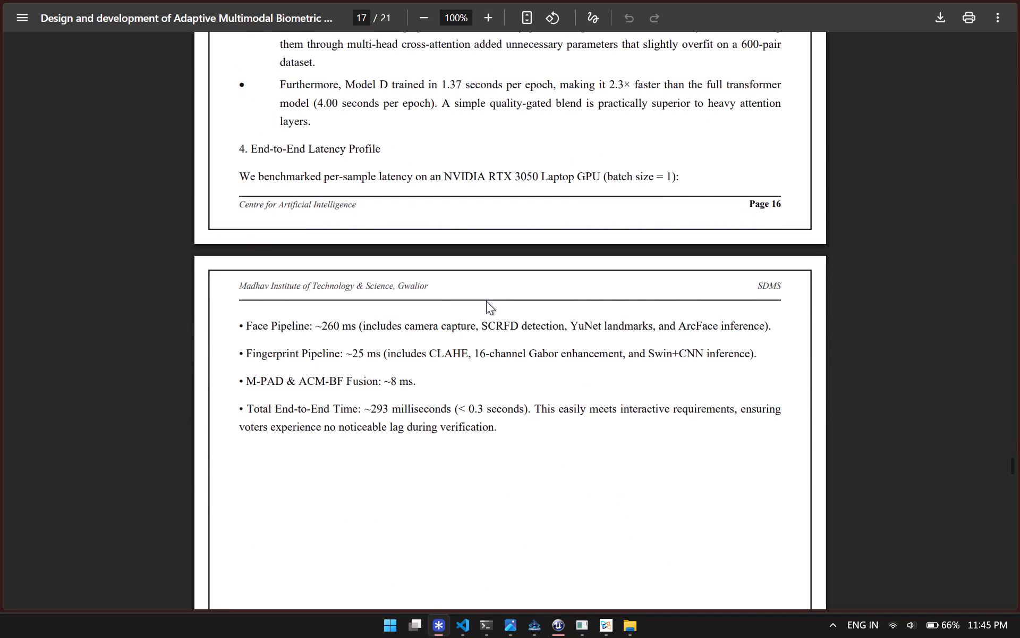
Review the rest of the PDF preview, from 7.2 Limitations & Challenges through the references to the last page.
scroll(486, 301, "down", 7)
scroll(486, 301, "down", 14)
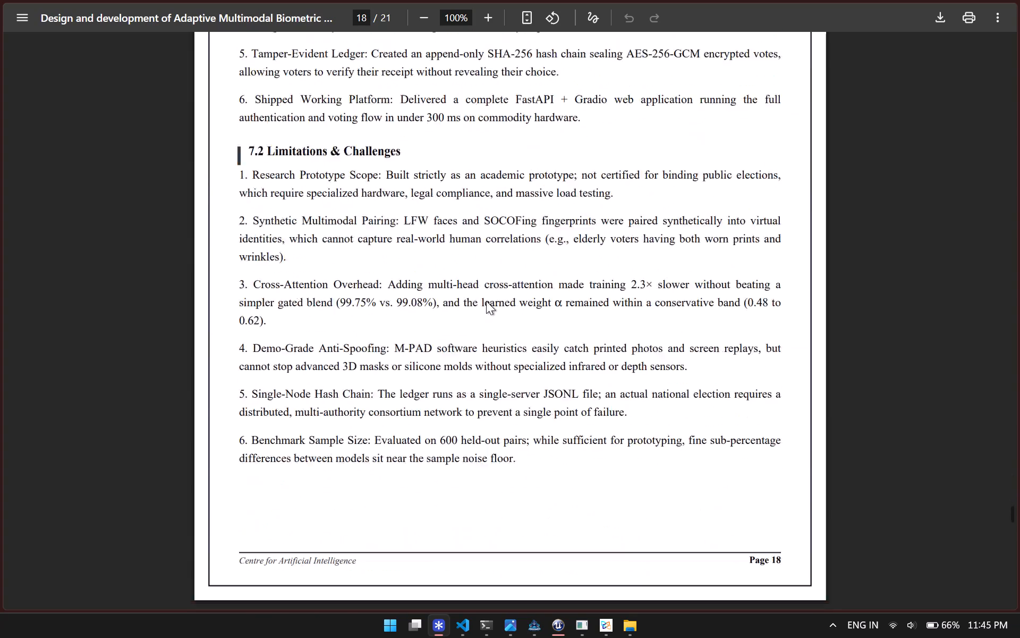
scroll(486, 301, "down", 20)
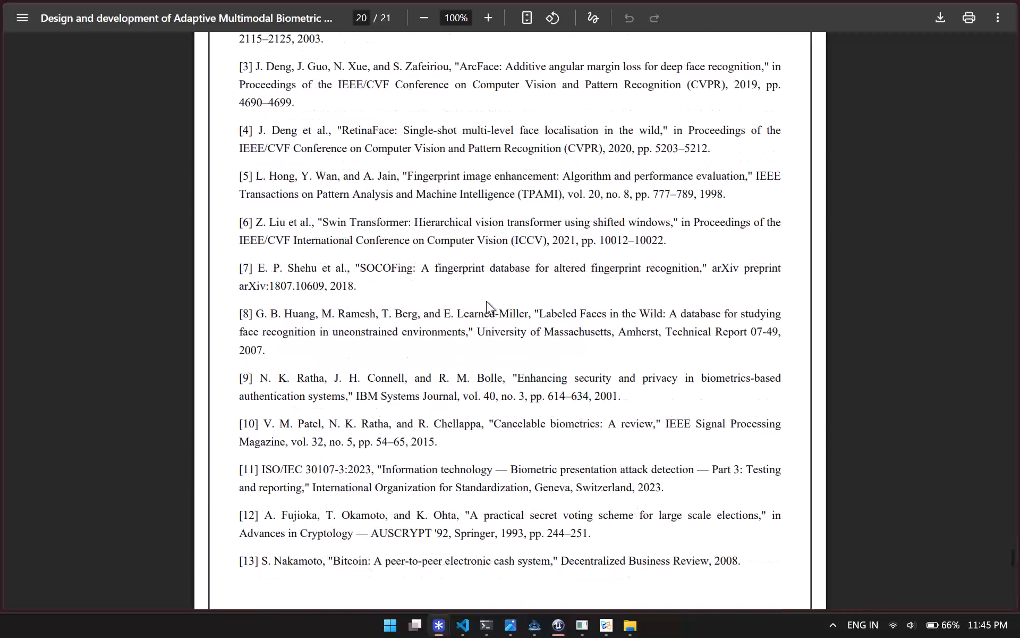
scroll(486, 301, "down", 10)
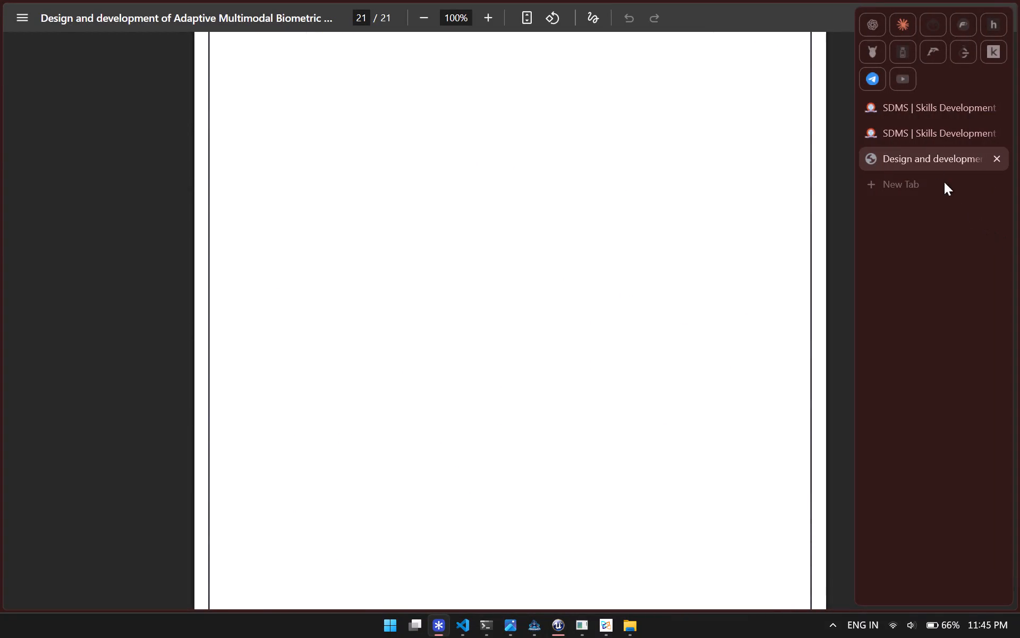
Return to the report form and delete the miscaptioned Tech Stack image from section 5.1 Technology Stack & Tools.
left_click(930, 135)
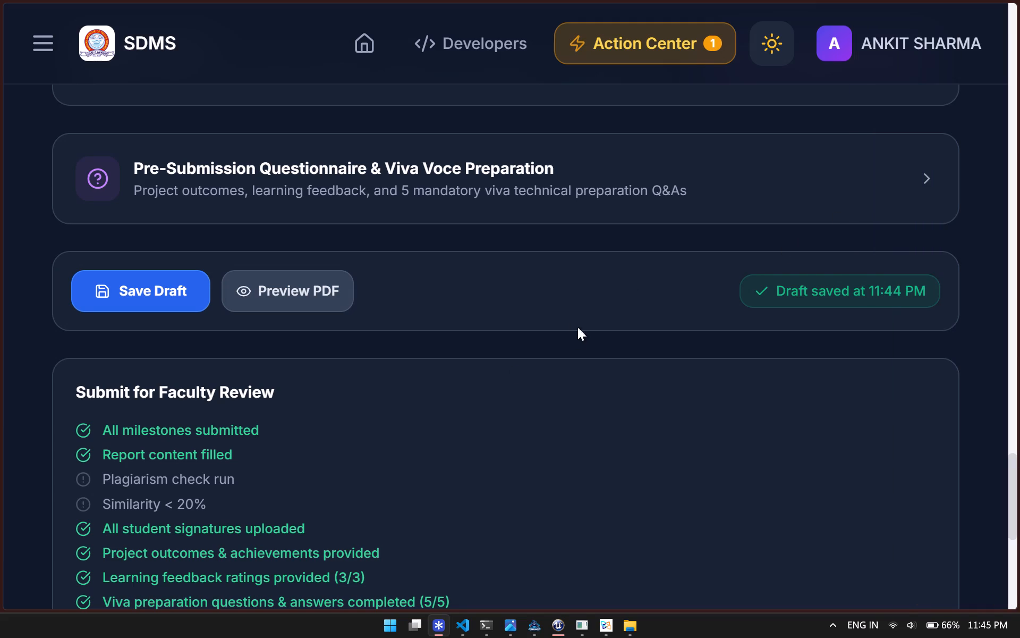
scroll(532, 332, "up", 6)
scroll(574, 321, "up", 19)
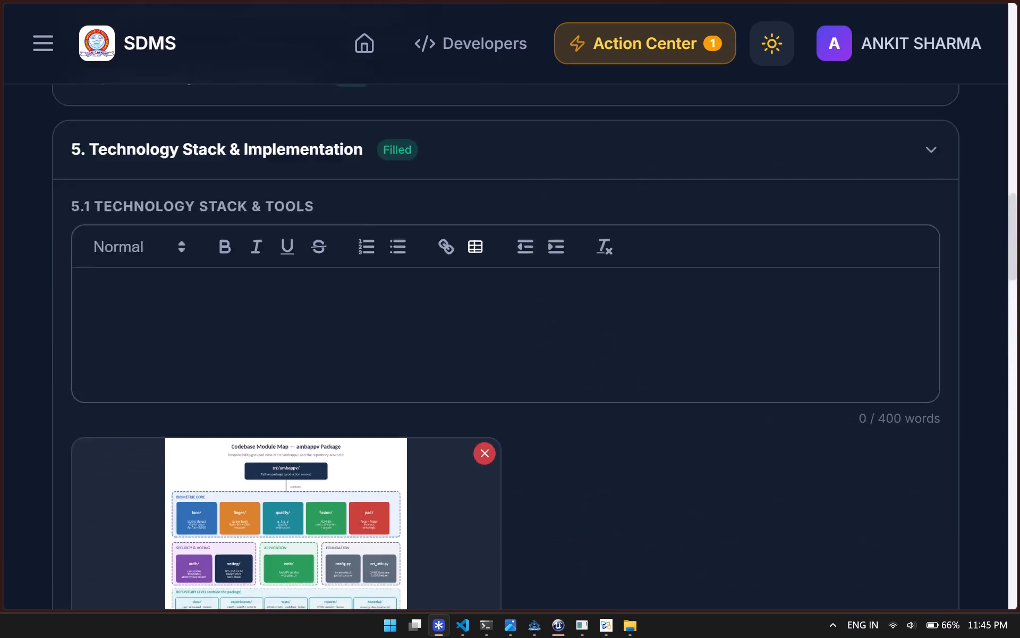
scroll(575, 321, "down", 4)
scroll(305, 358, "down", 3)
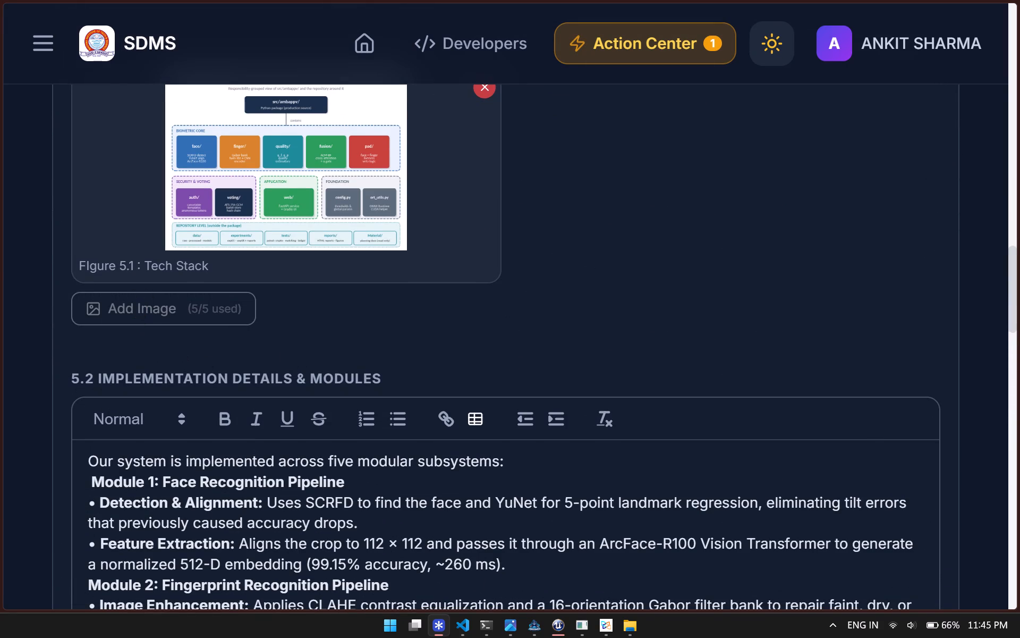
left_click(135, 264)
left_click(478, 92)
left_click(590, 87)
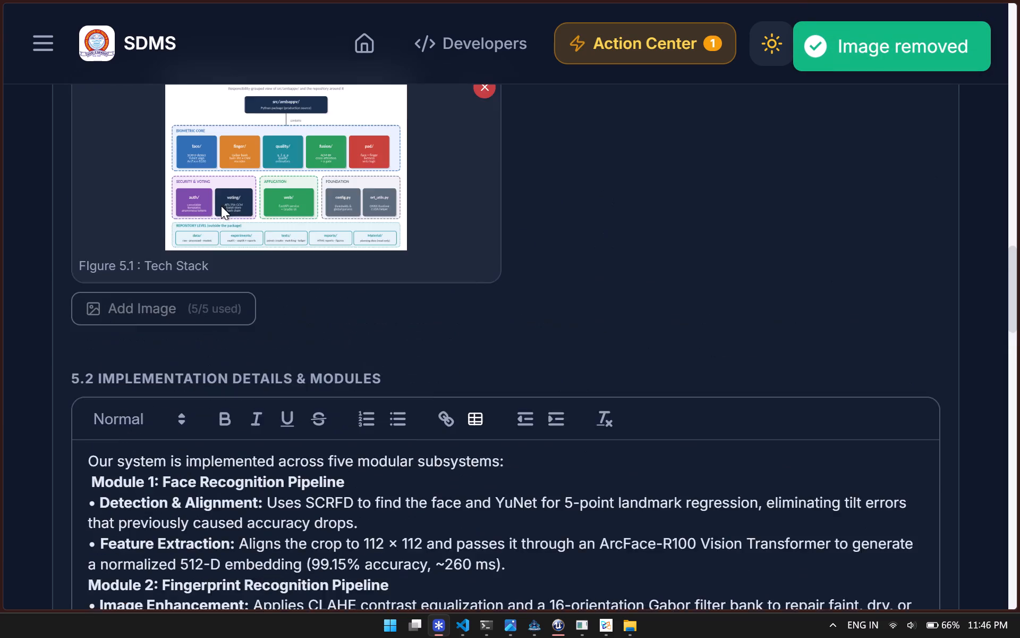
scroll(221, 206, "up", 1)
left_click(484, 163)
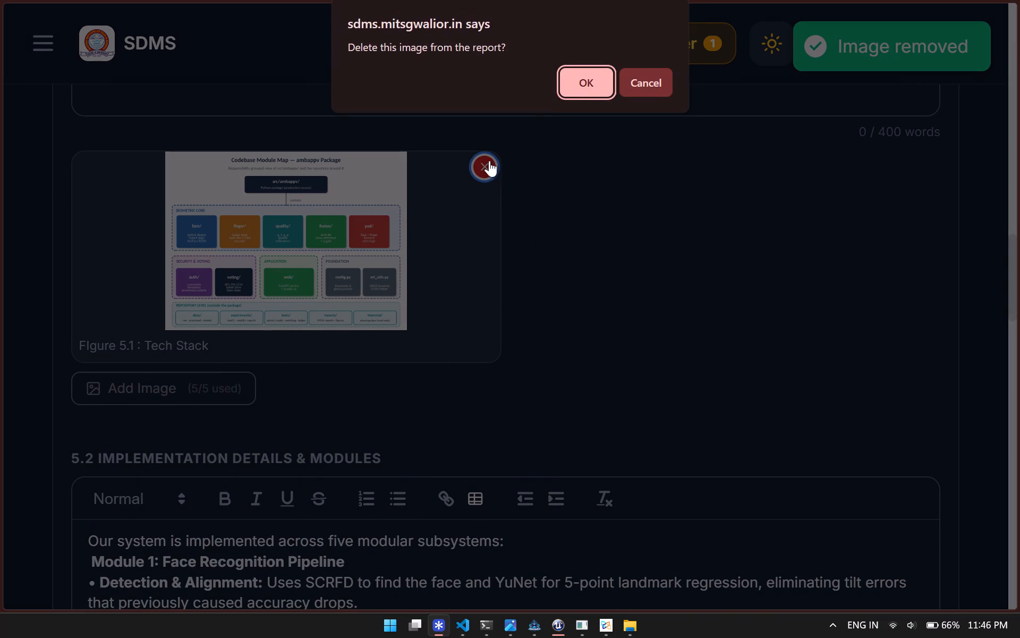
left_click(581, 84)
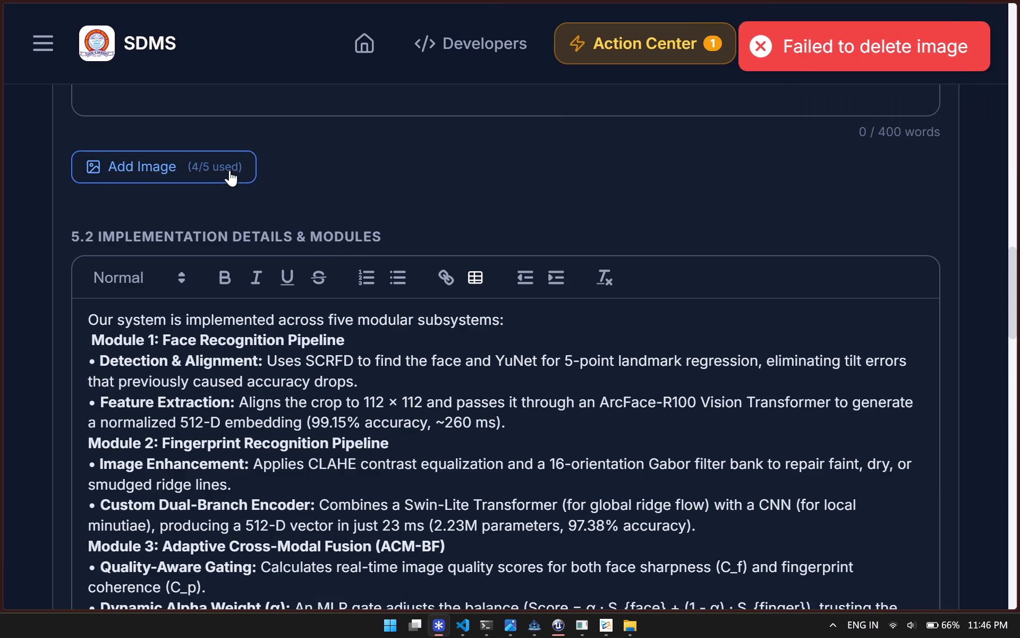
Start a new image for section 5.1 and choose the file Figure_3.1_Codebase_Module_Map.
left_click(229, 170)
left_click(188, 194)
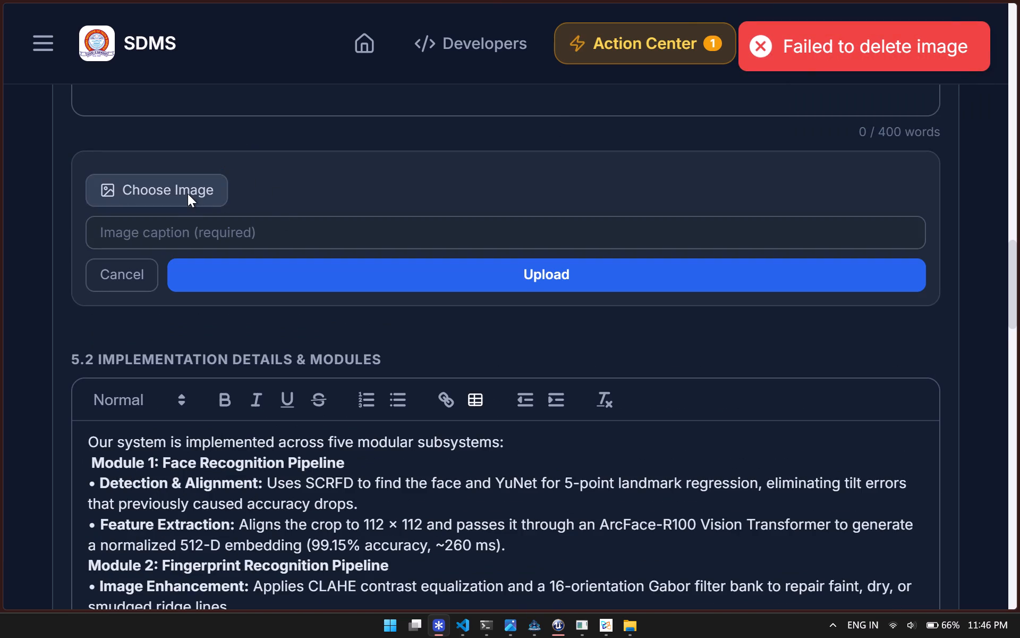
left_click(226, 239)
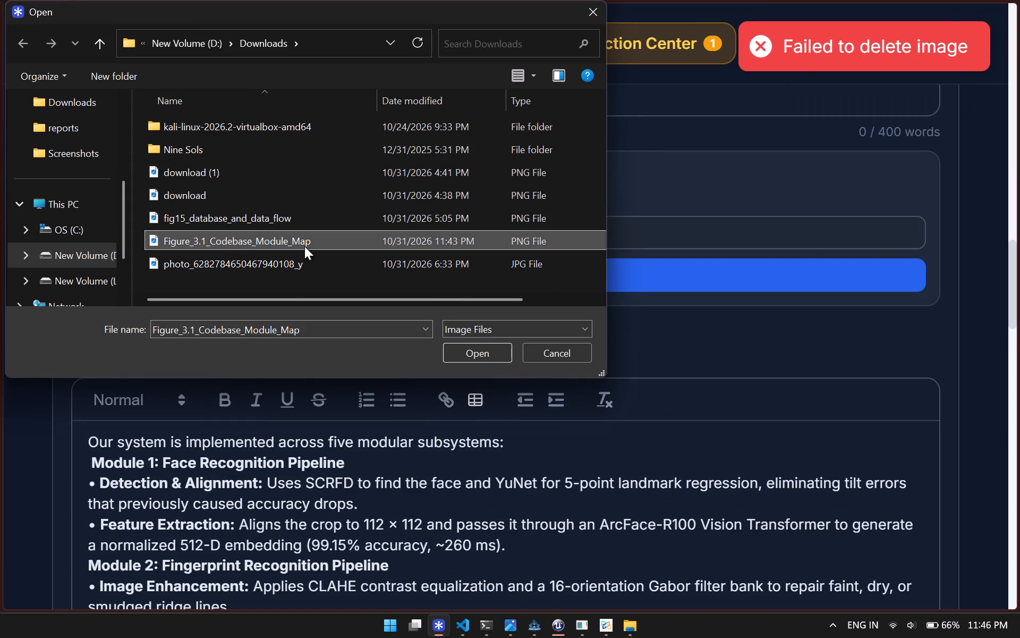
left_click(506, 354)
Caption the chosen image "Figure 5.1 : Tech Stack" and upload it to section 5.1.
left_click(224, 242)
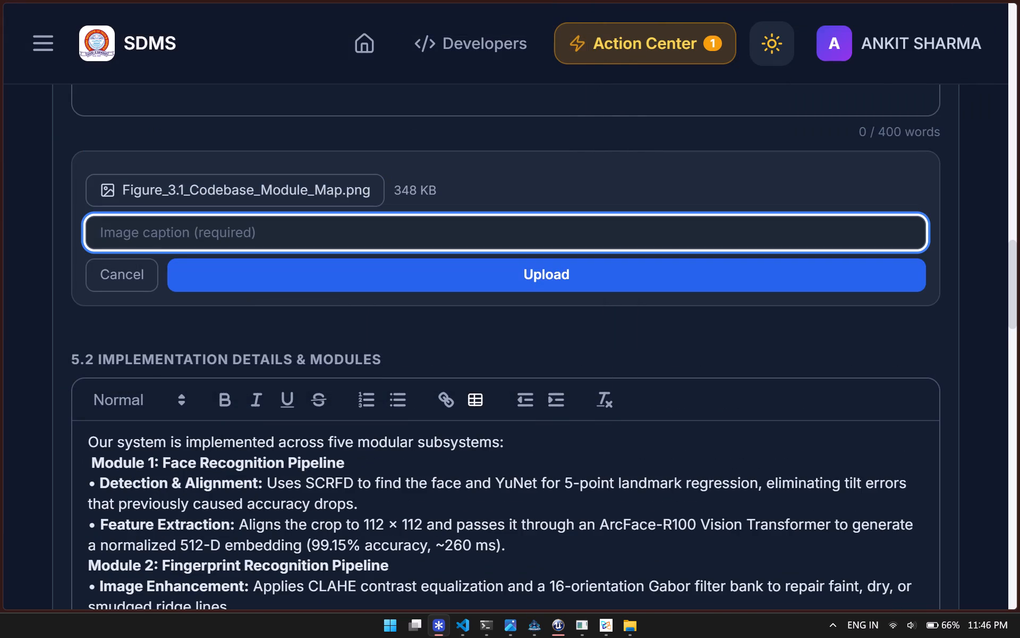
scroll(224, 242, "down", 12)
scroll(240, 233, "up", 3)
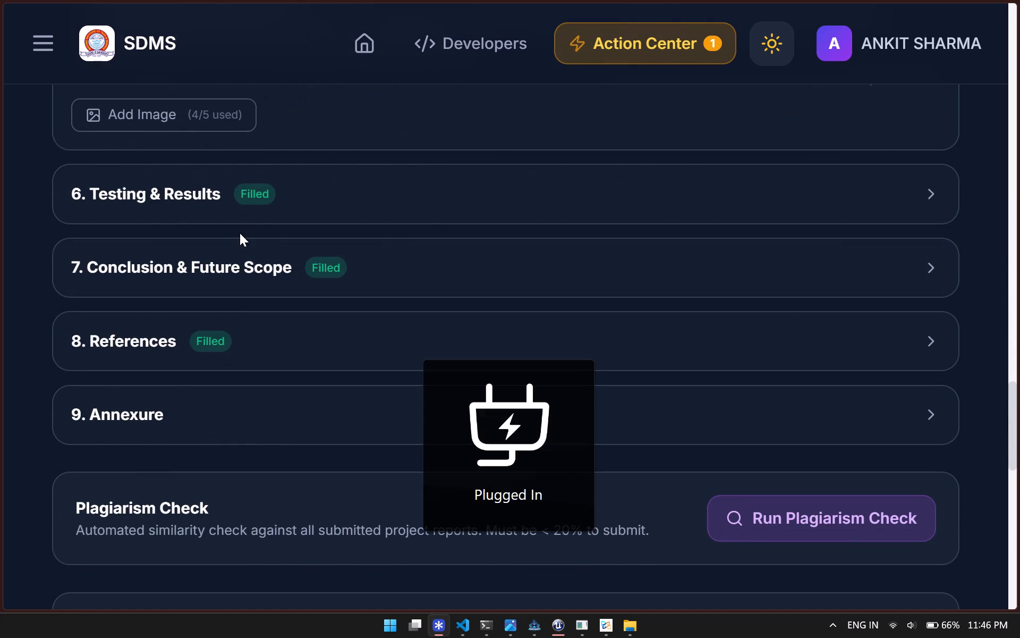
scroll(308, 376, "up", 9)
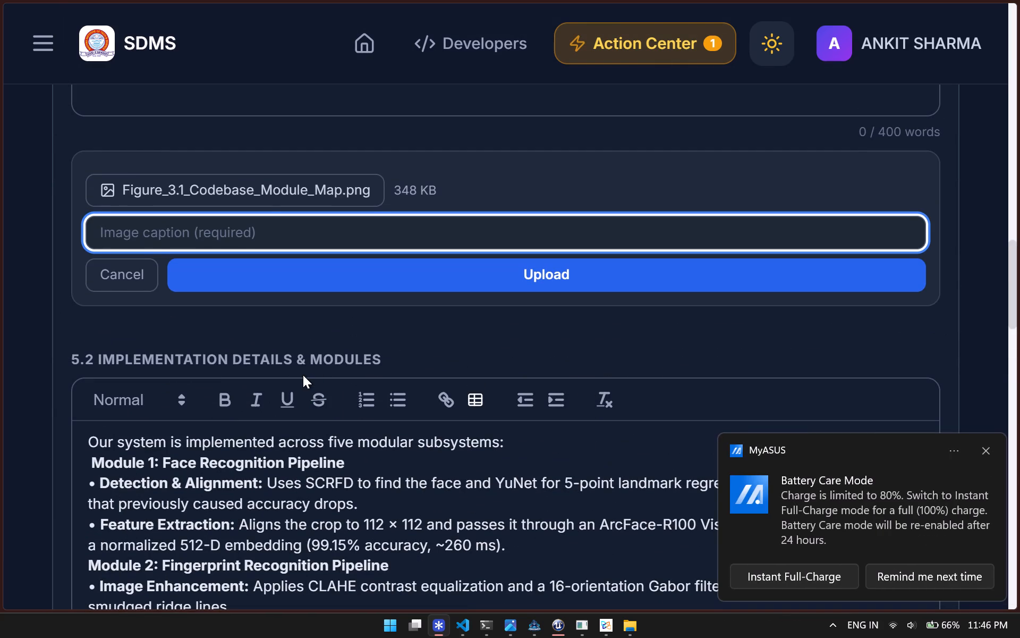
type("Figu")
type("re")
key("space")
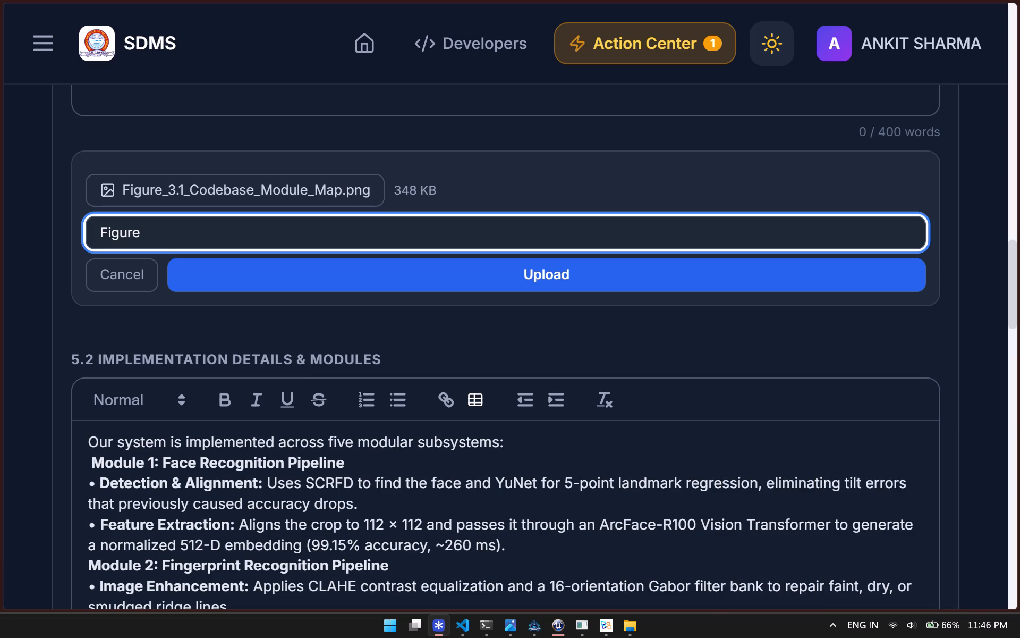
type("5.1")
key("space")
type(":")
key("space")
type("Tech Stack")
key("Return")
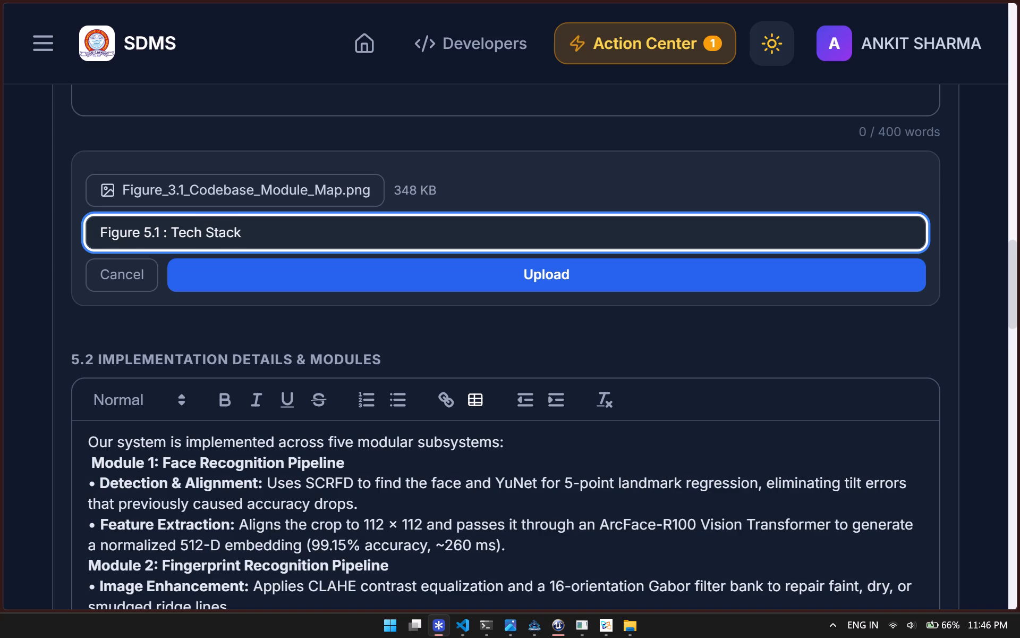
left_click(568, 265)
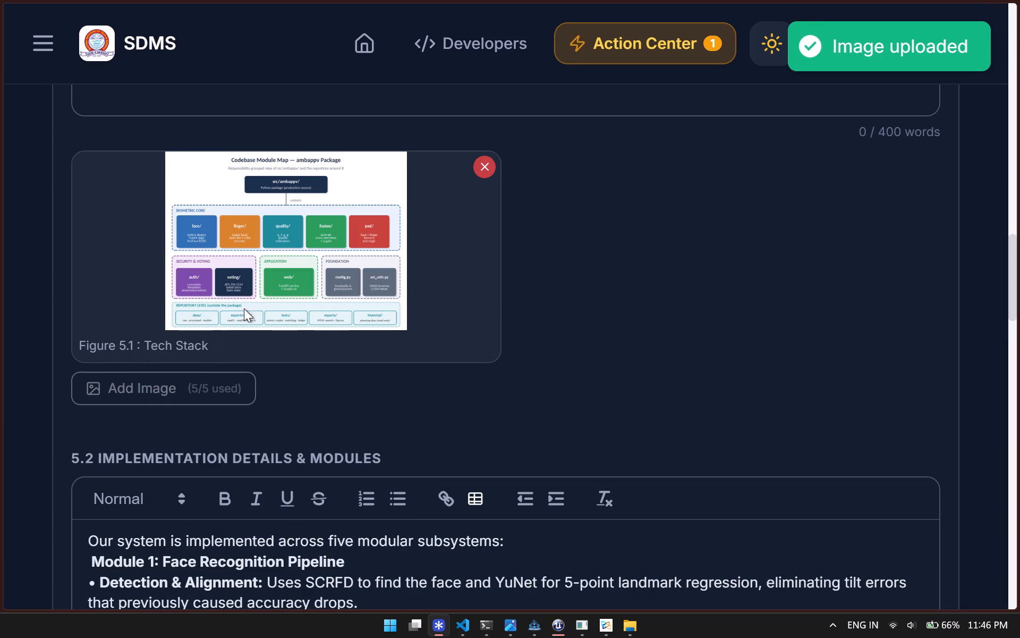
Save the report draft with the replaced section 5.1 image.
scroll(1001, 410, "down", 15)
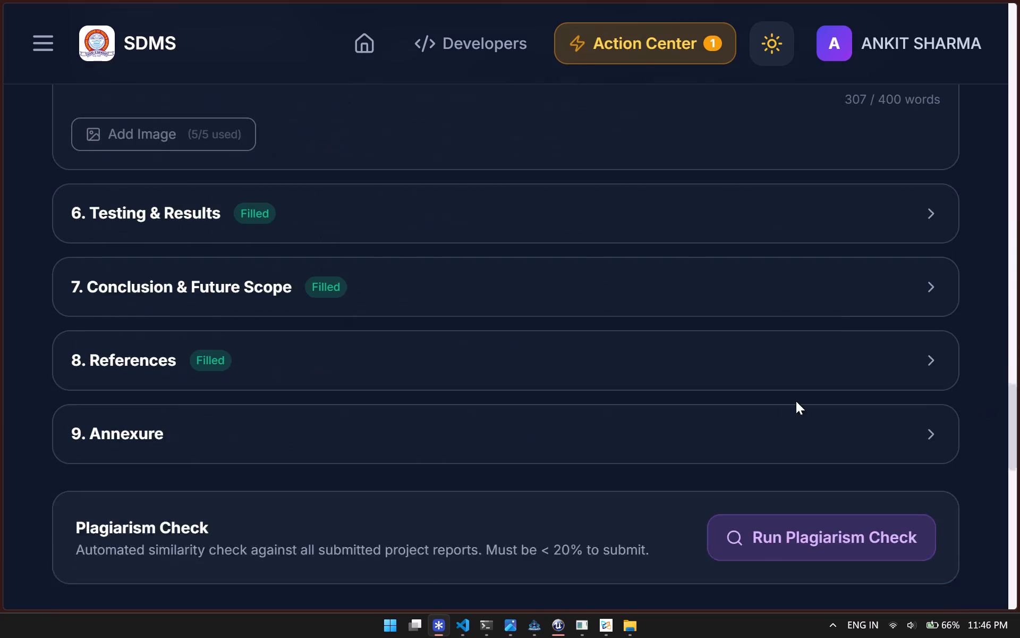
scroll(796, 401, "down", 4)
scroll(455, 333, "up", 2)
scroll(382, 372, "down", 2)
left_click(171, 303)
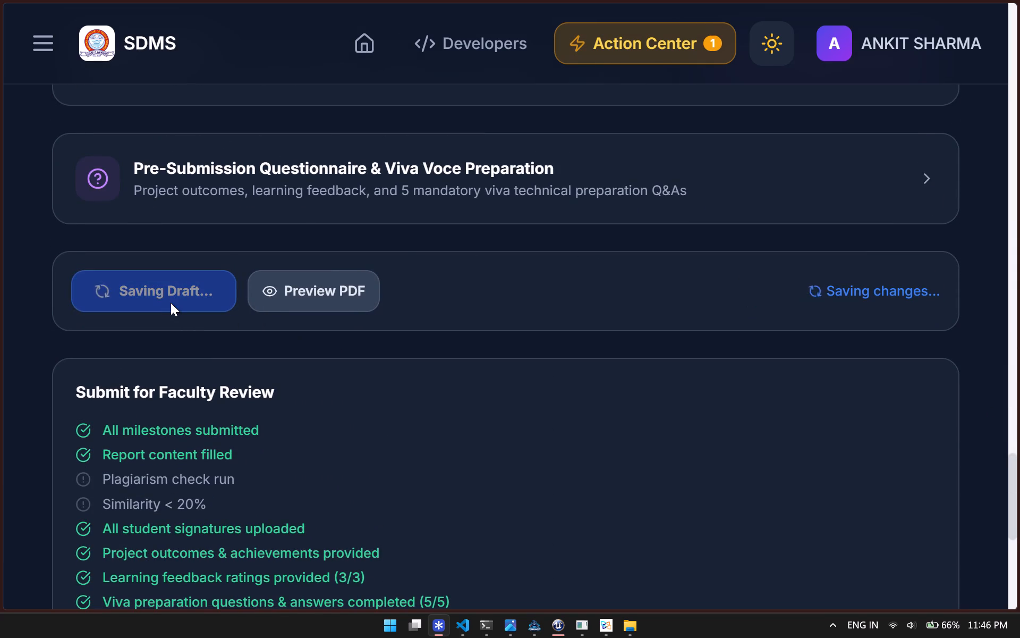
Close the outdated PDF preview and request a fresh preview of the report.
left_click(315, 298)
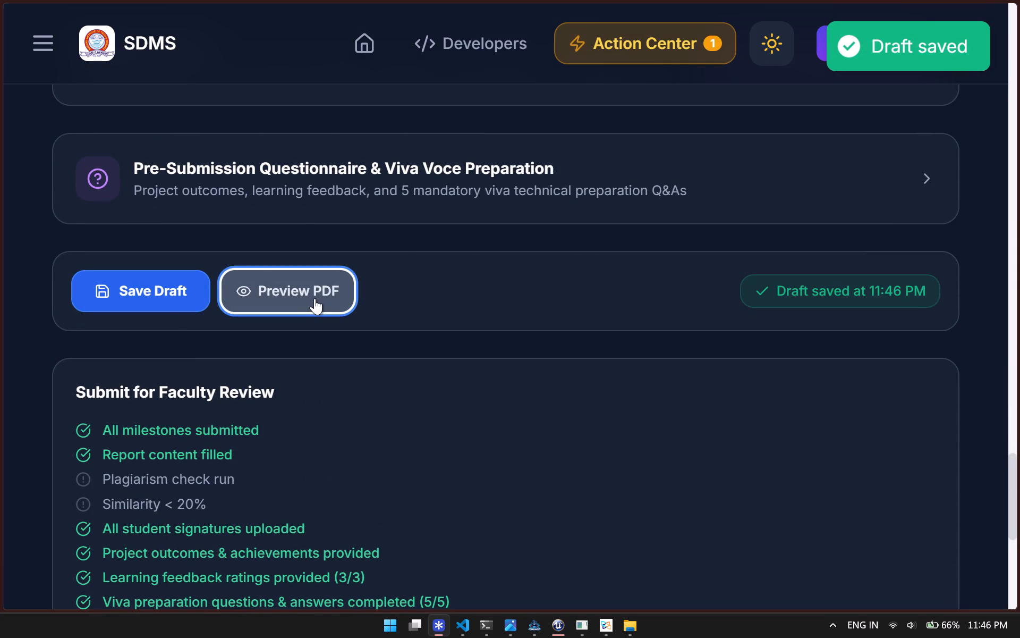
left_click(956, 159)
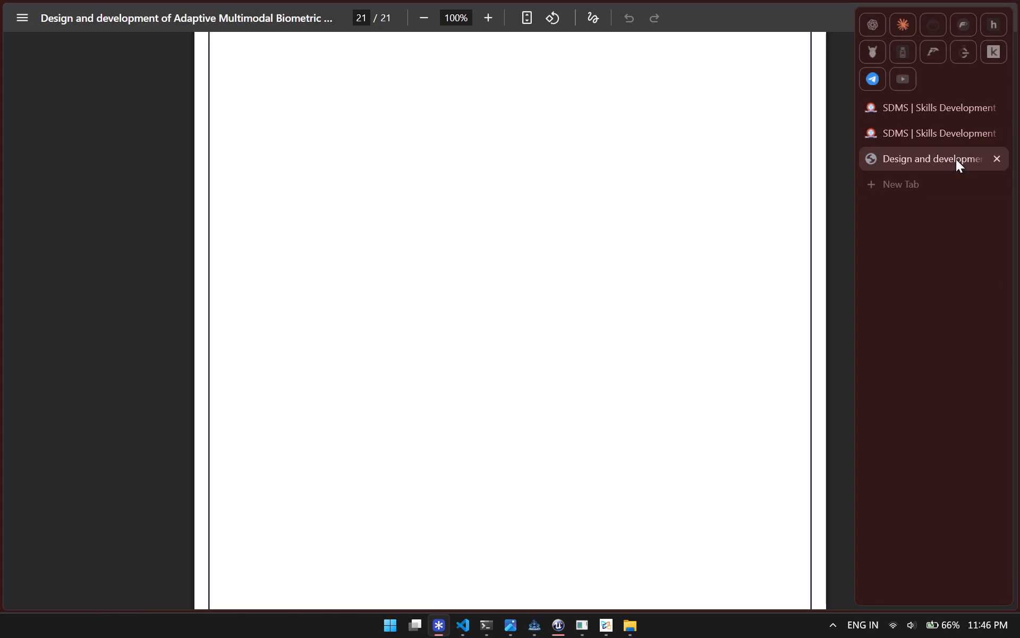
left_click(994, 159)
left_click(325, 291)
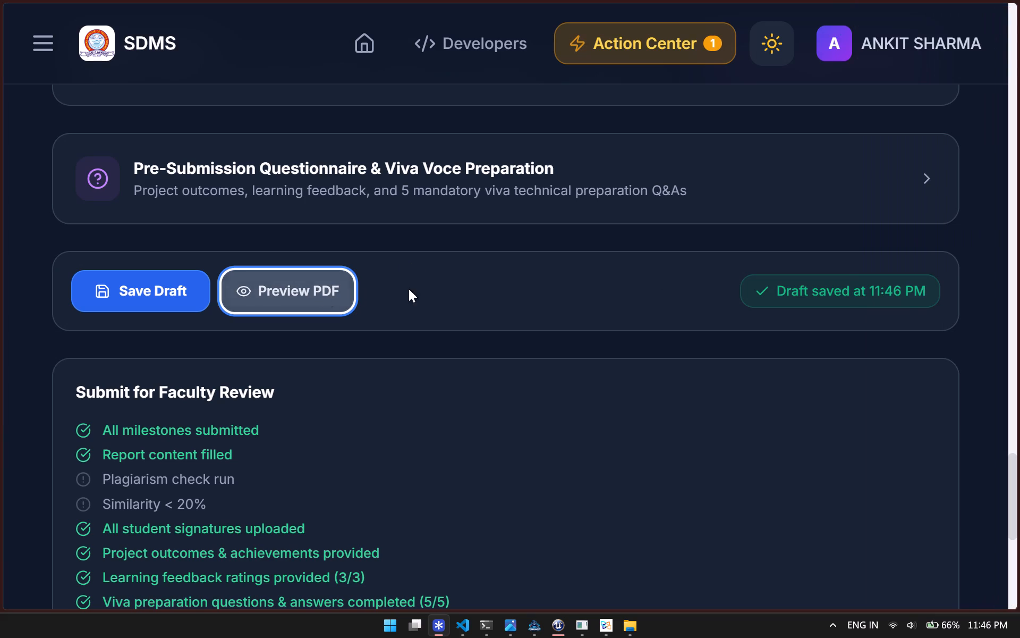
Save the report draft again and retry opening its PDF preview.
left_click(175, 289)
left_click(266, 290)
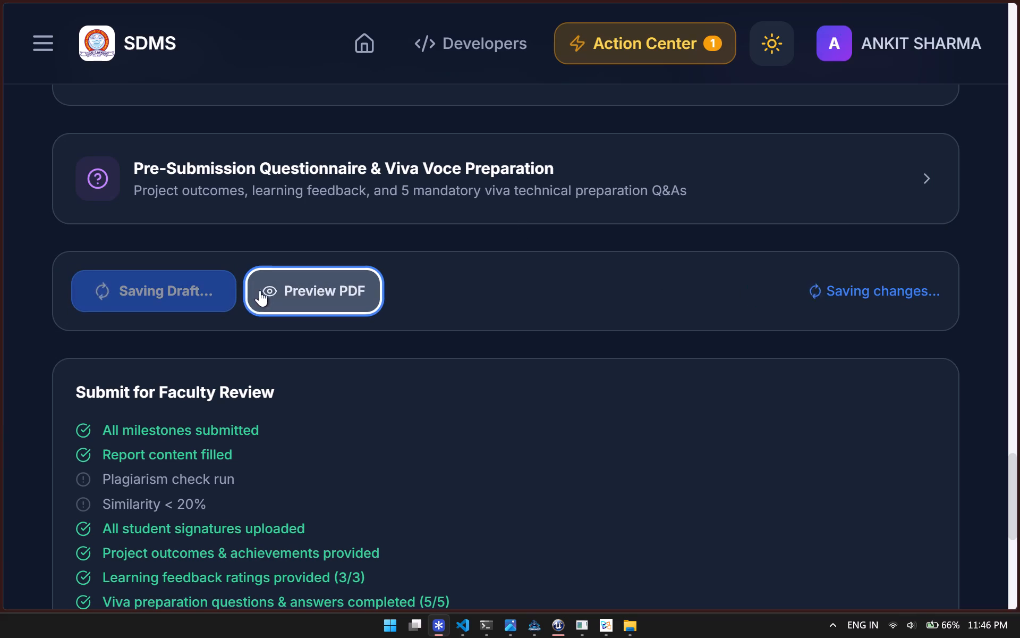
triple_click(297, 291)
left_click(297, 291)
triple_click(297, 291)
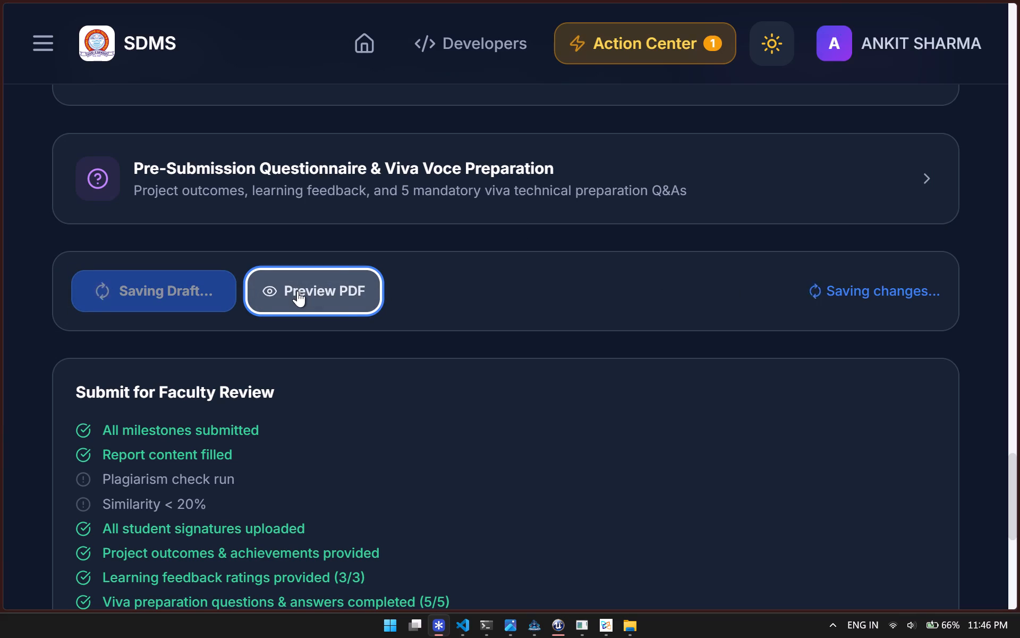
triple_click(297, 291)
double_click(297, 291)
left_click(194, 296)
triple_click(304, 297)
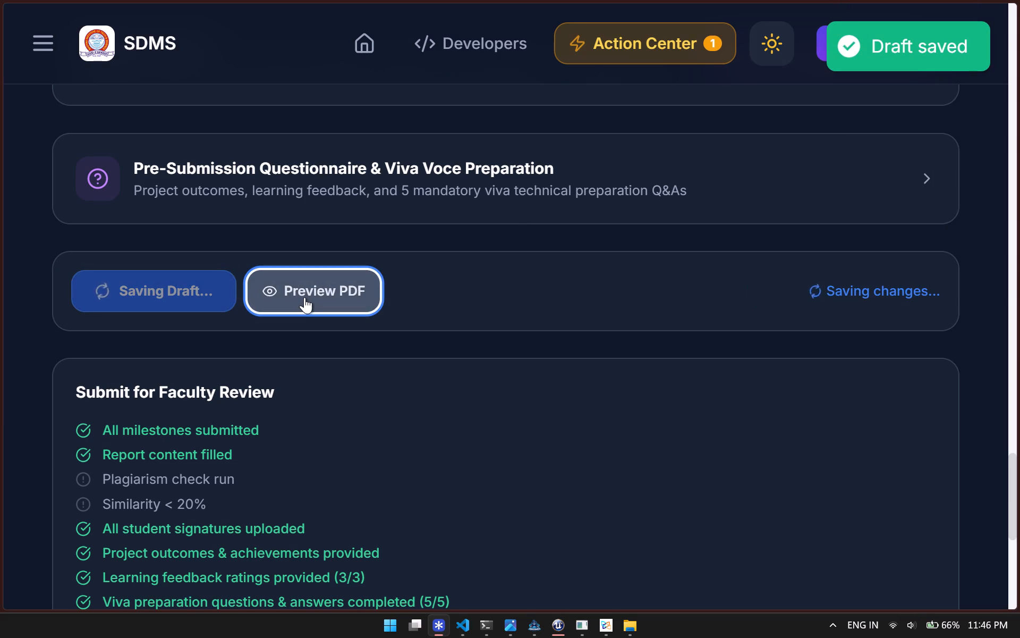
triple_click(304, 297)
double_click(304, 297)
left_click(322, 291)
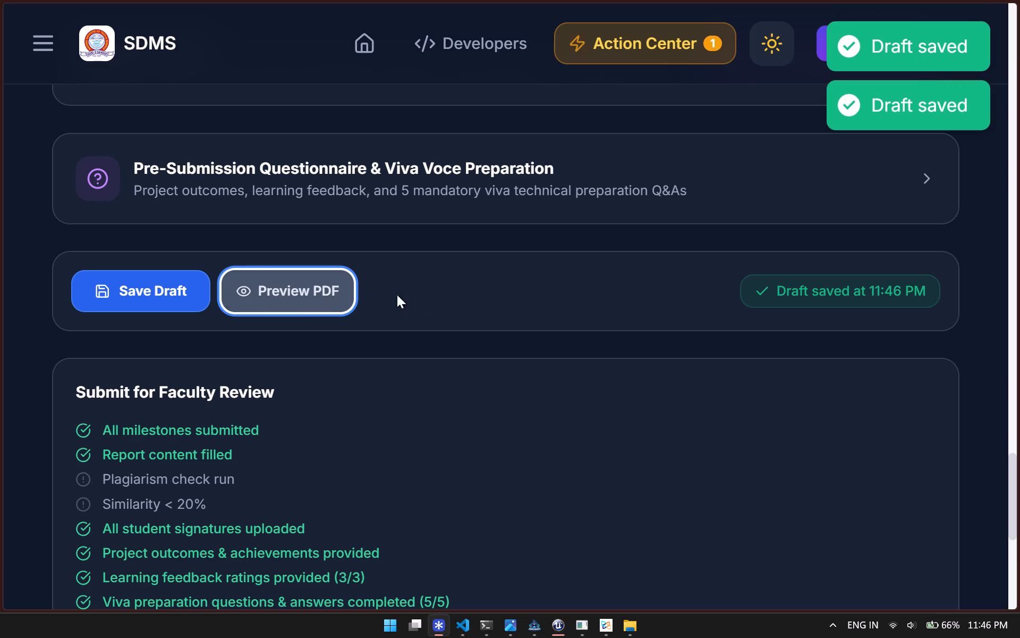
triple_click(306, 303)
left_click(306, 303)
left_click(330, 308)
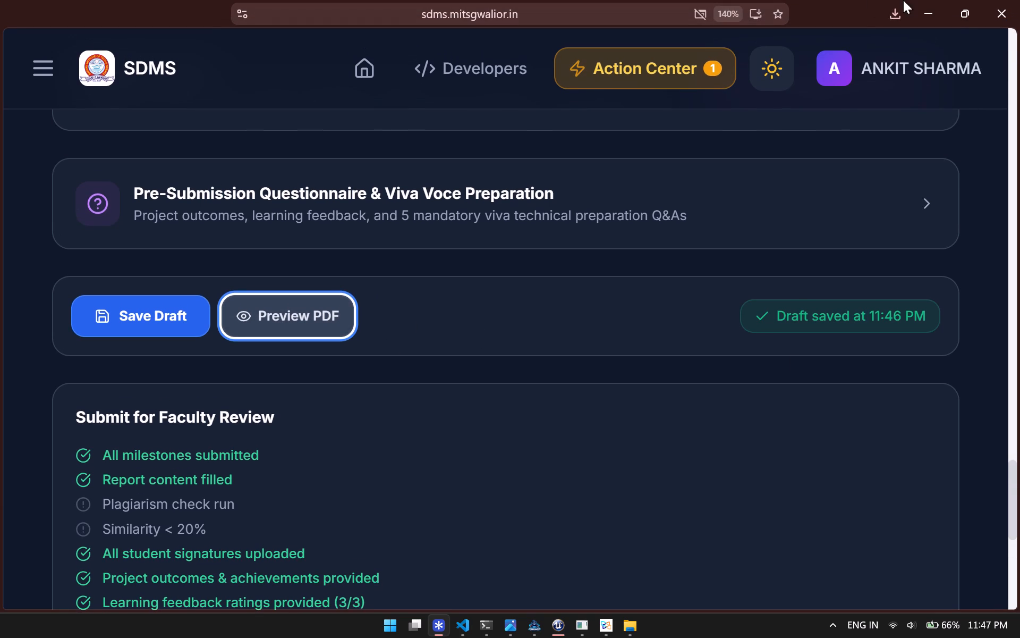
left_click(282, 313)
triple_click(283, 309)
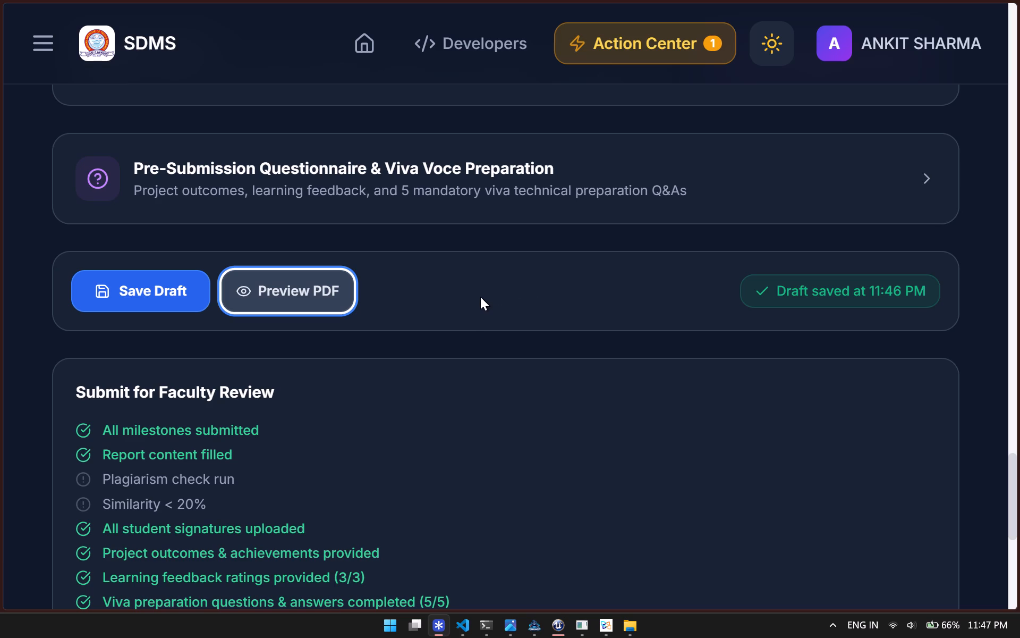
Open the browser's developer tools and monitor network requests while requesting the PDF preview and saving the draft again.
key("ctrl+i")
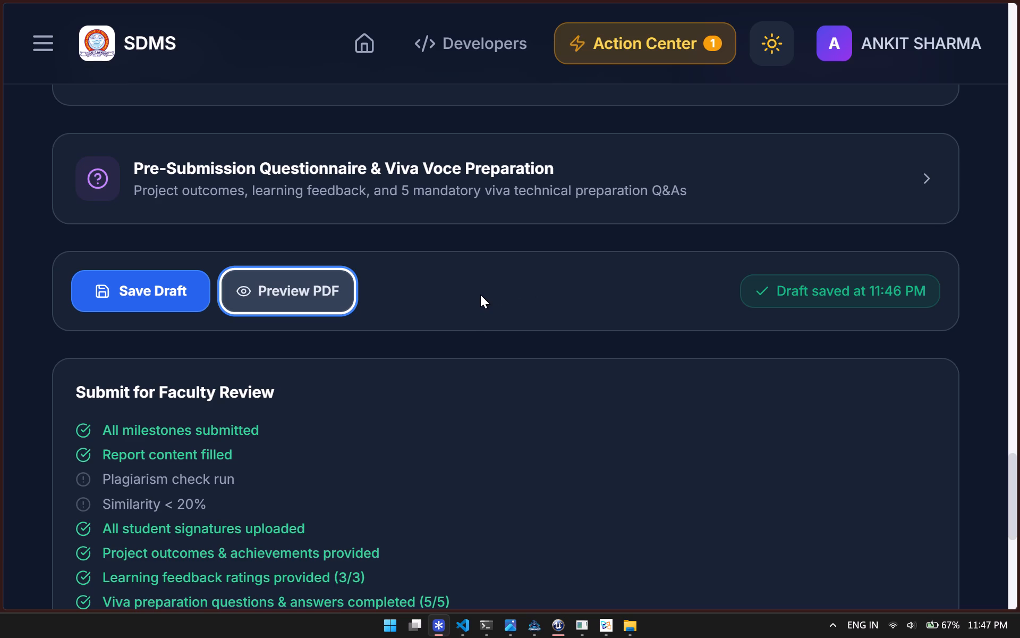
right_click(481, 294)
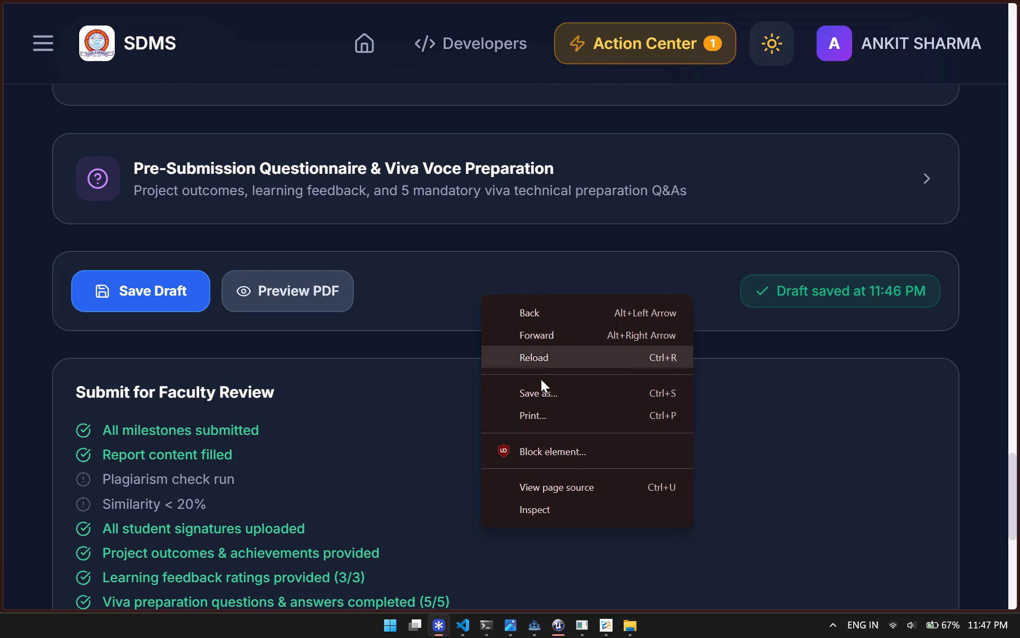
left_click(535, 505)
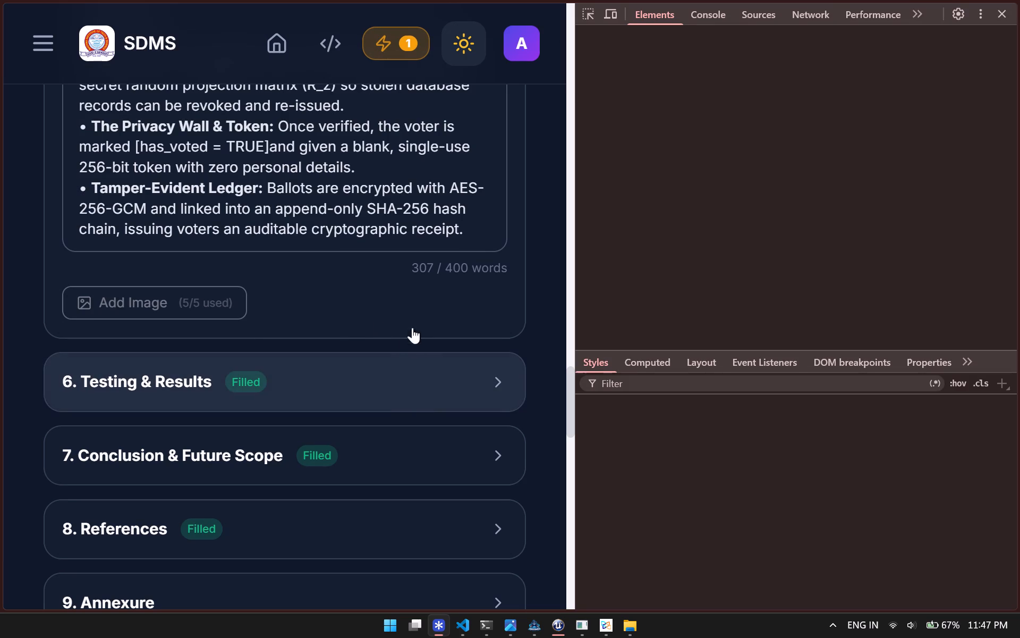
scroll(419, 406, "down", 6)
scroll(344, 385, "down", 3)
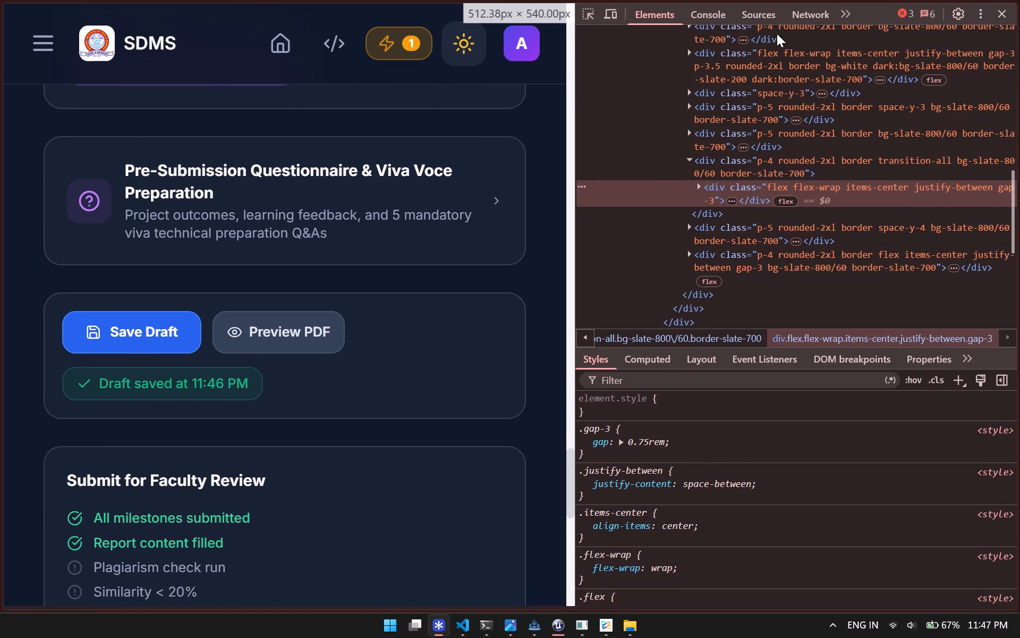
left_click(797, 18)
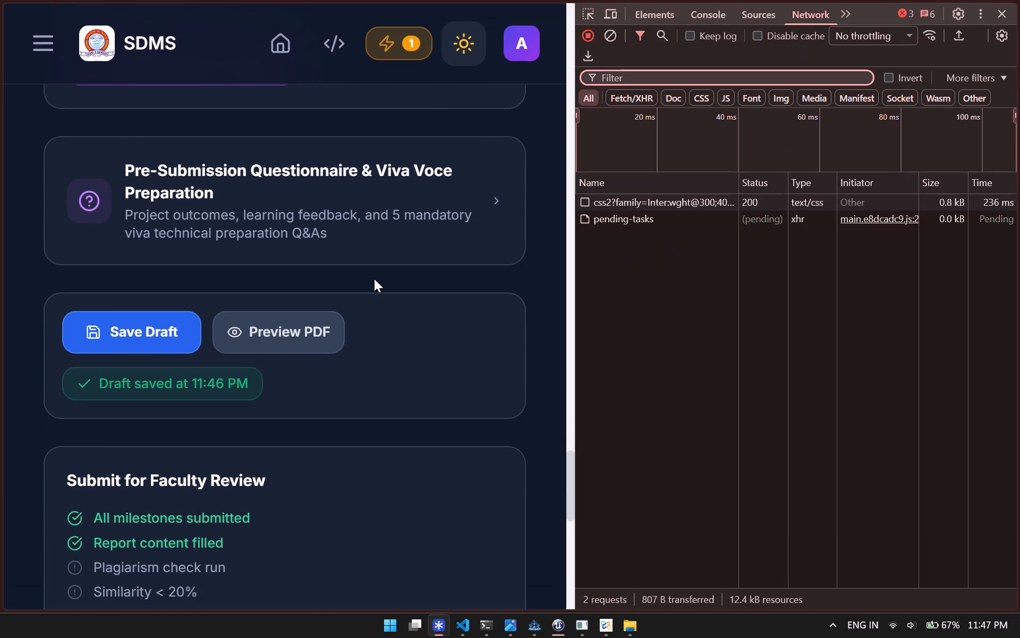
left_click(295, 329)
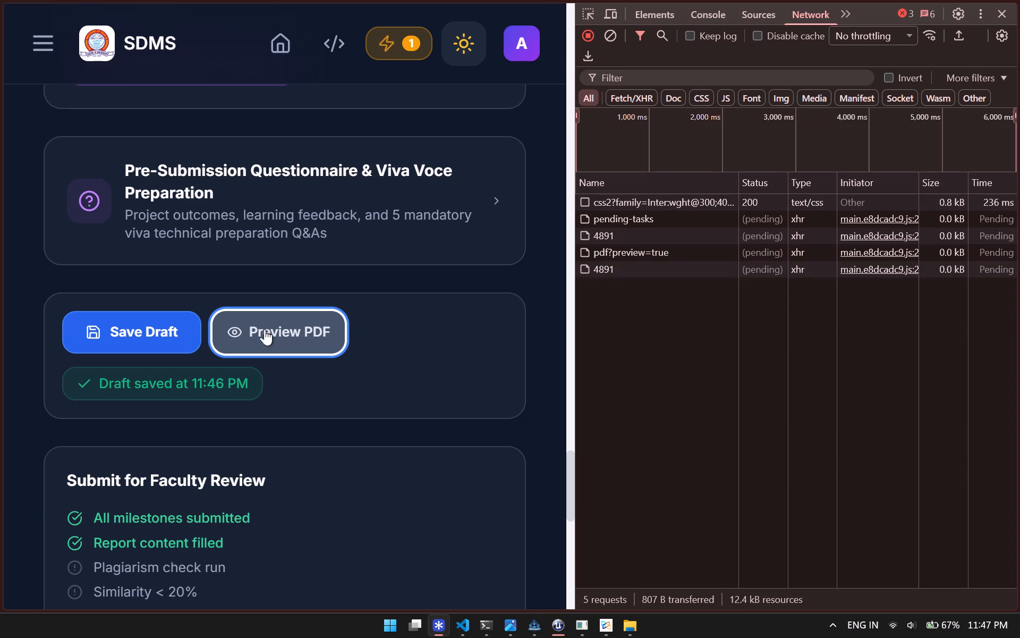
left_click(140, 320)
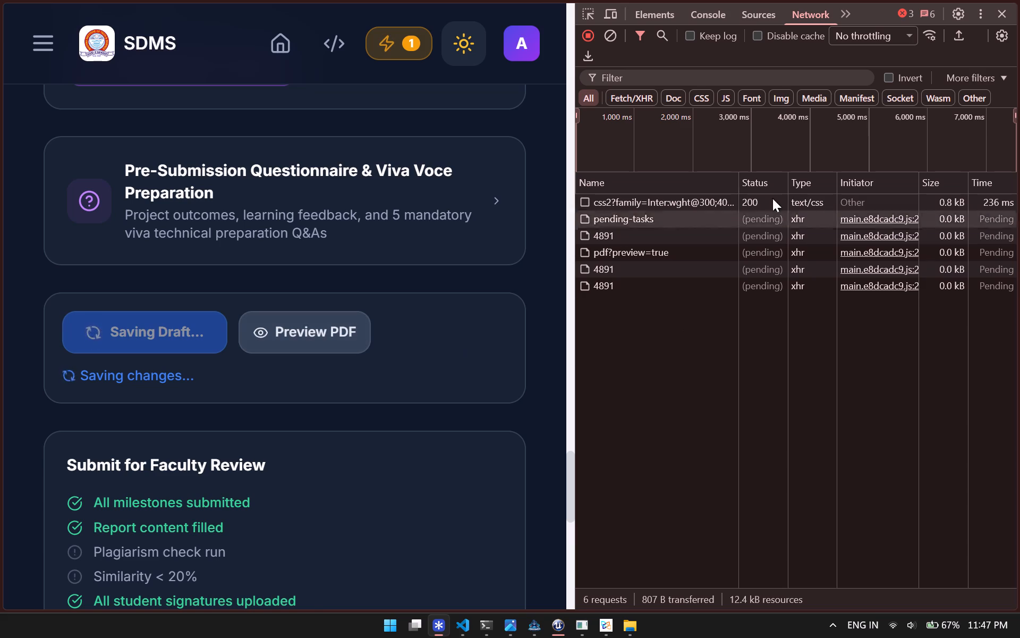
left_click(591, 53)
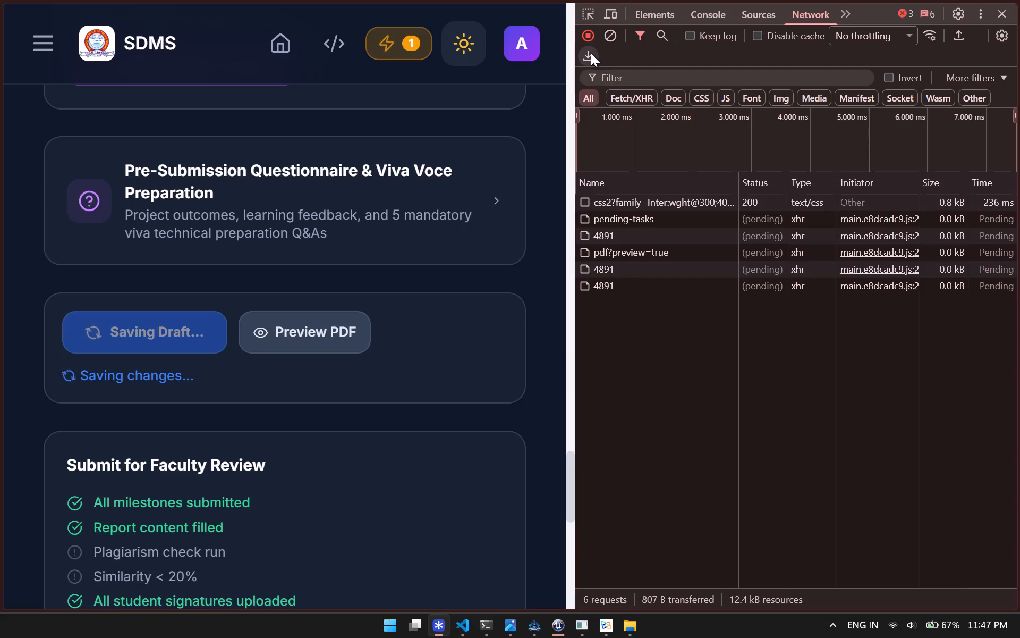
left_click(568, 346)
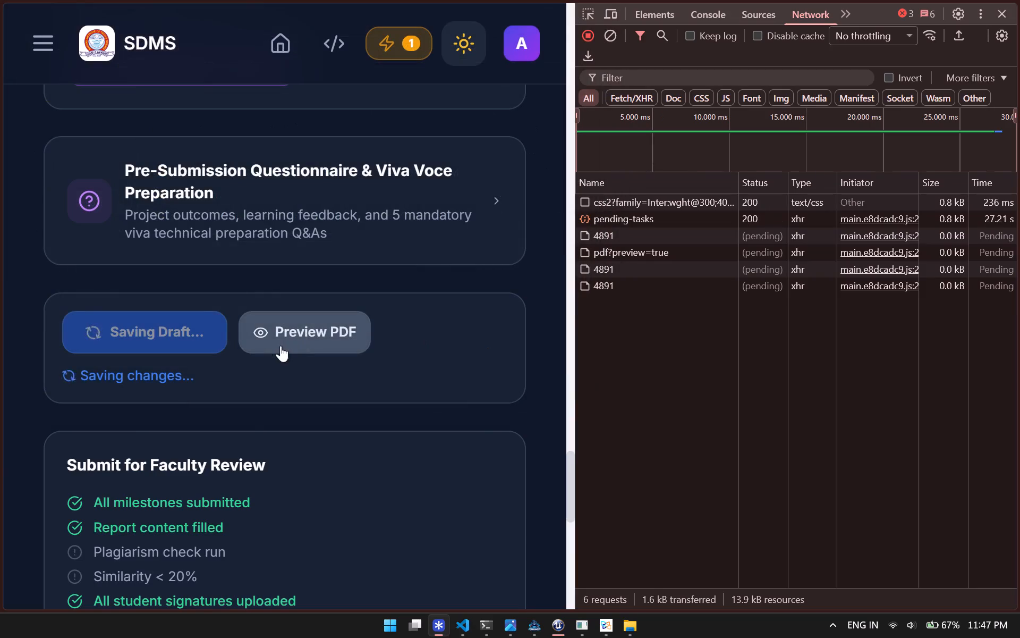
Request the report's PDF preview again and examine the headers of the resulting pdf?preview=true network request.
scroll(412, 311, "up", 4)
scroll(412, 313, "down", 3)
left_click(331, 409)
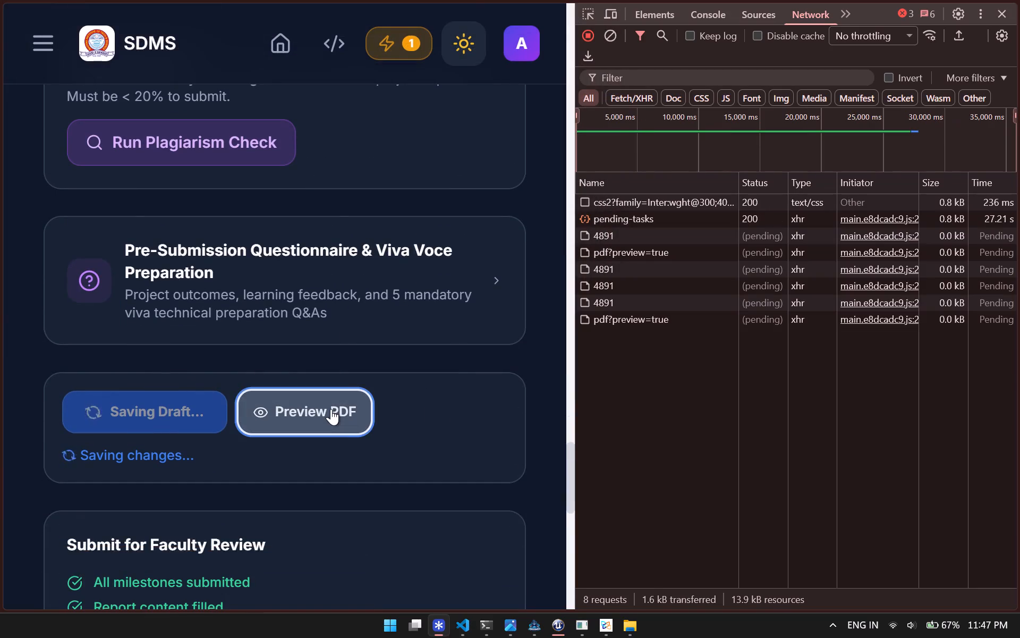
left_click(331, 409)
left_click(645, 321)
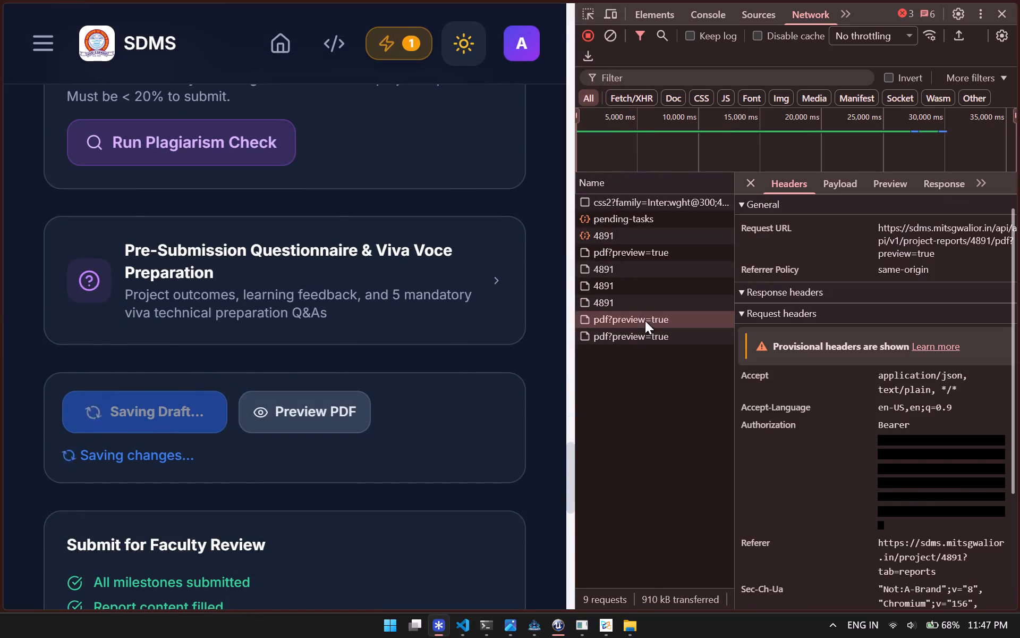
scroll(911, 404, "down", 1)
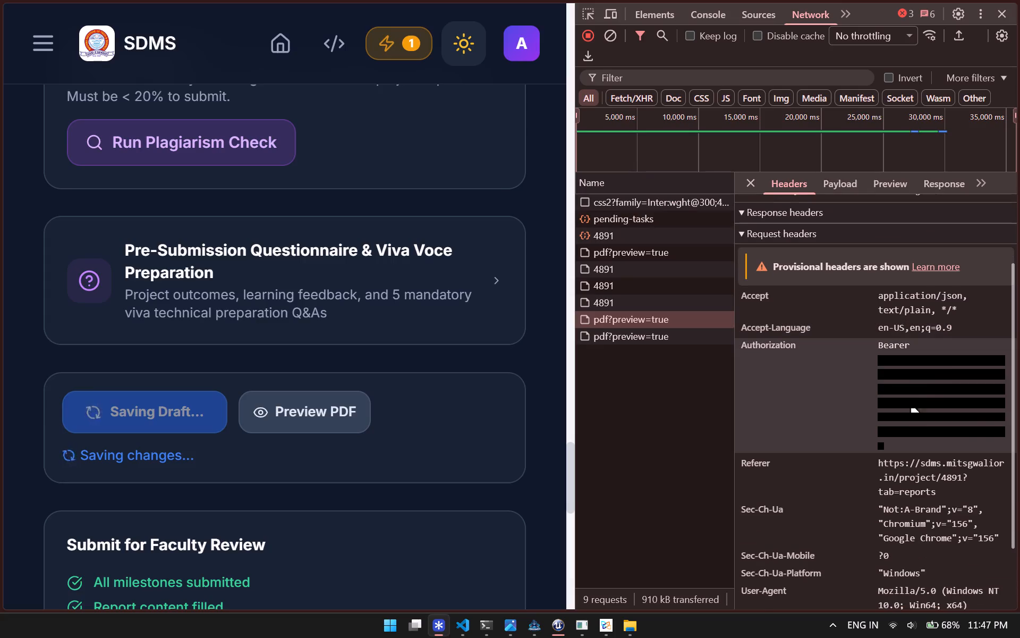
scroll(925, 383, "down", 1)
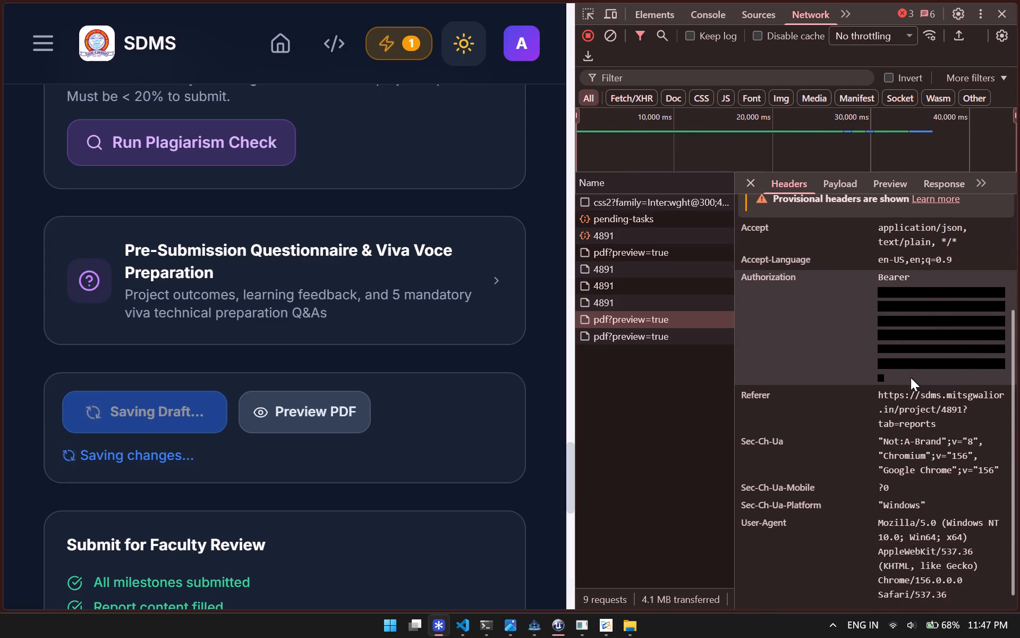
scroll(925, 422, "down", 1)
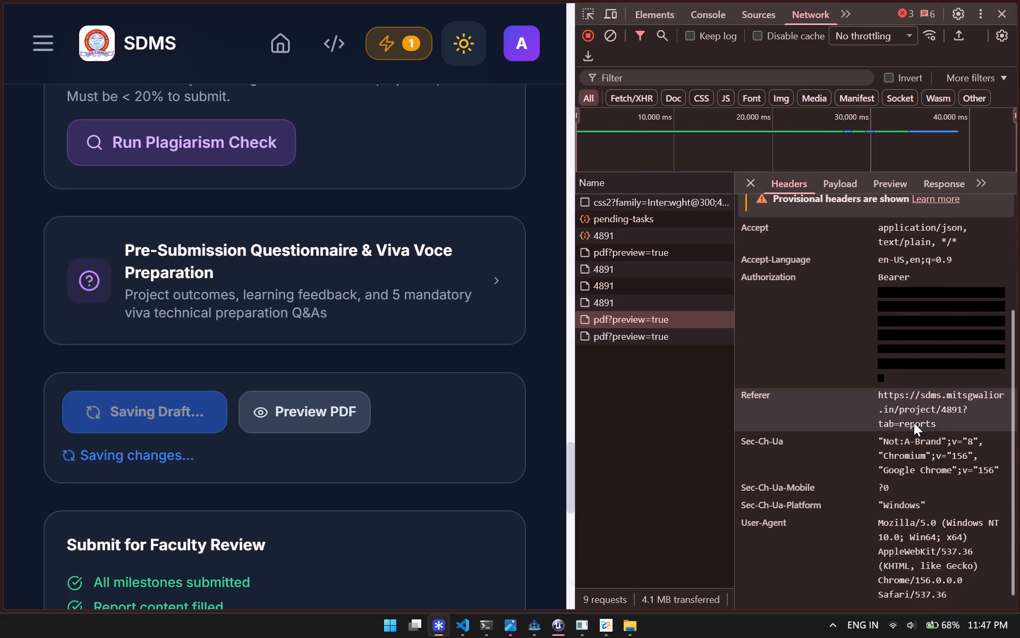
scroll(937, 476, "down", 2)
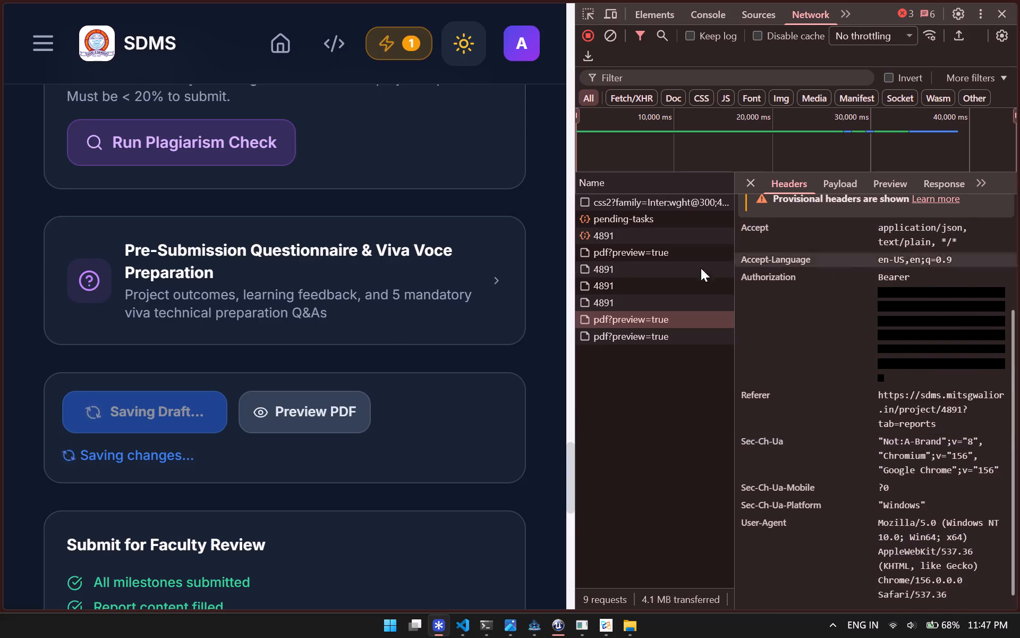
Run the plagiarism check on the project report.
scroll(286, 356, "up", 1)
left_click(243, 226)
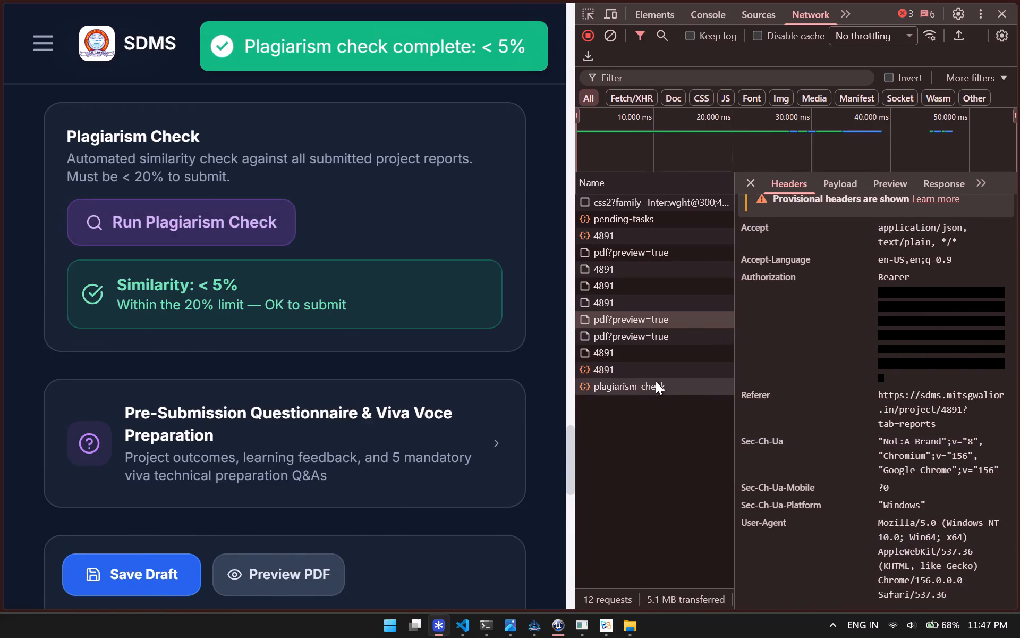
Open the details of the plagiarism-check network request.
left_click(656, 381)
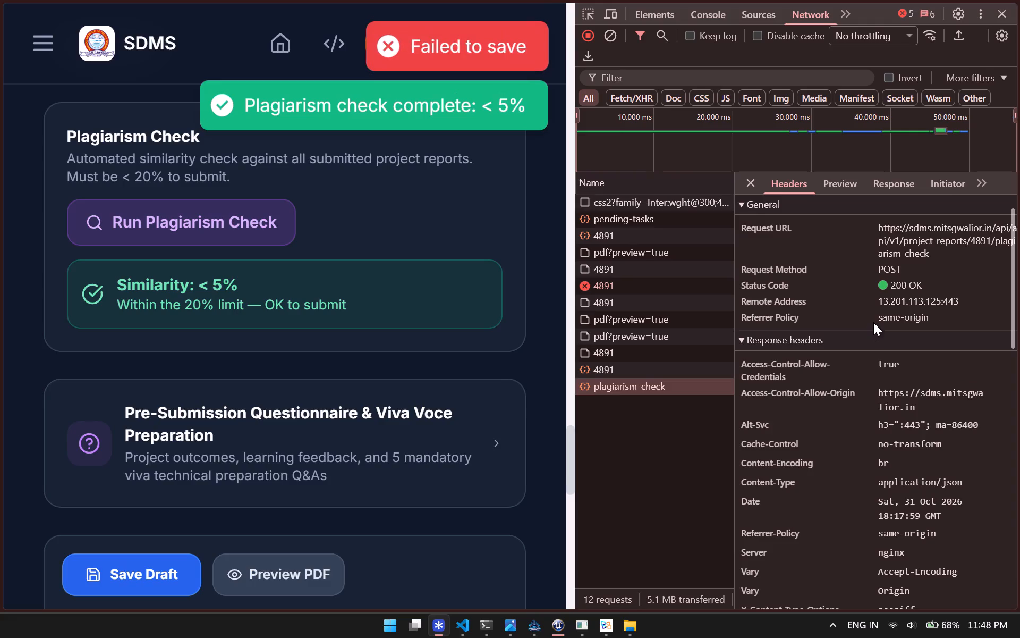
Save the report draft again and examine the headers of the latest completed 4891 request while it saves.
left_click(171, 558)
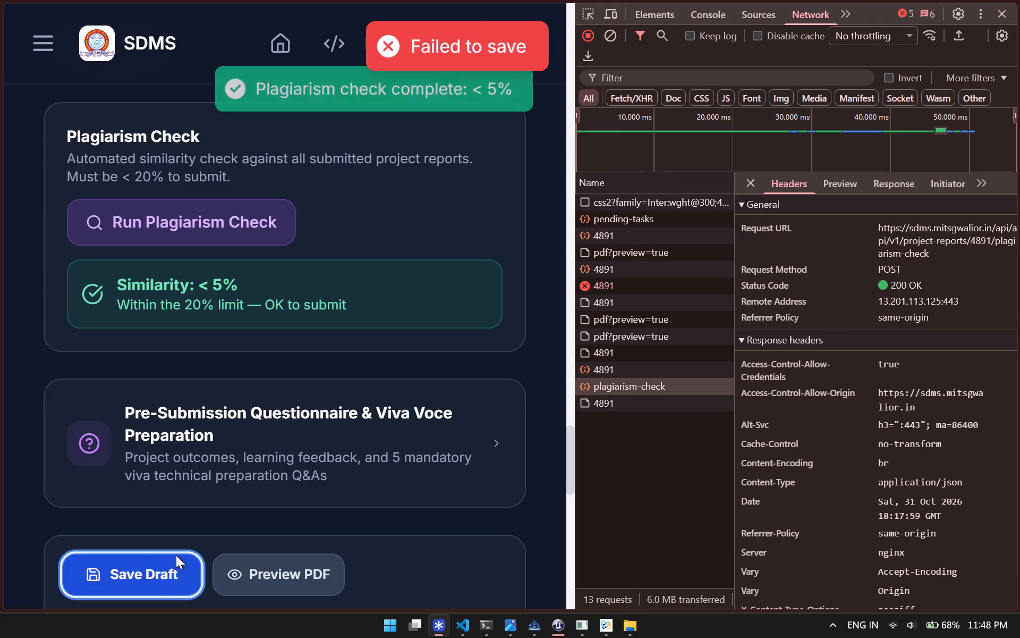
left_click(638, 359)
left_click(630, 373)
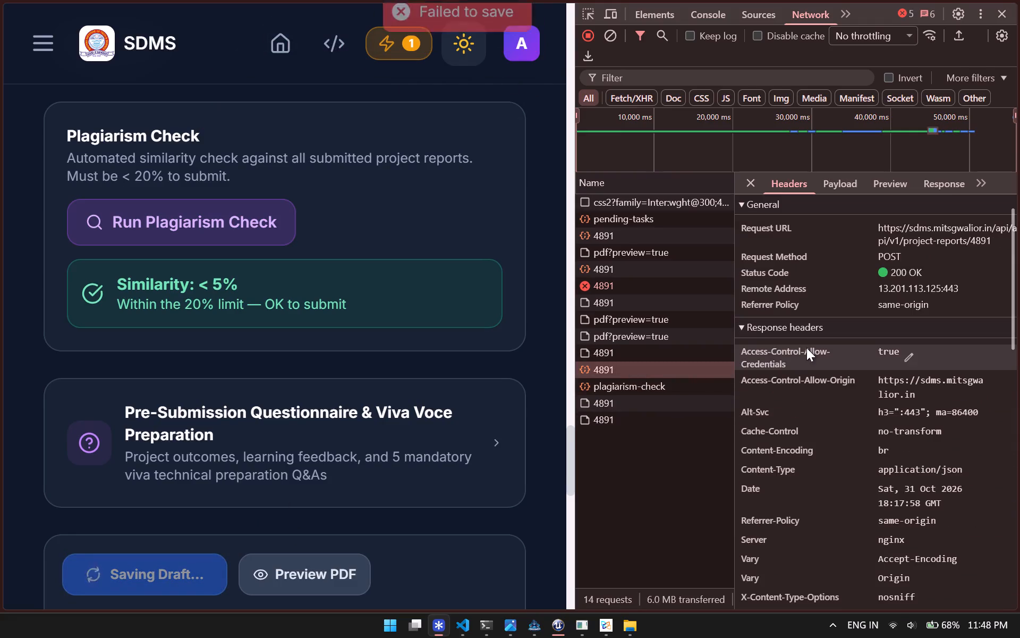
scroll(898, 338, "down", 1)
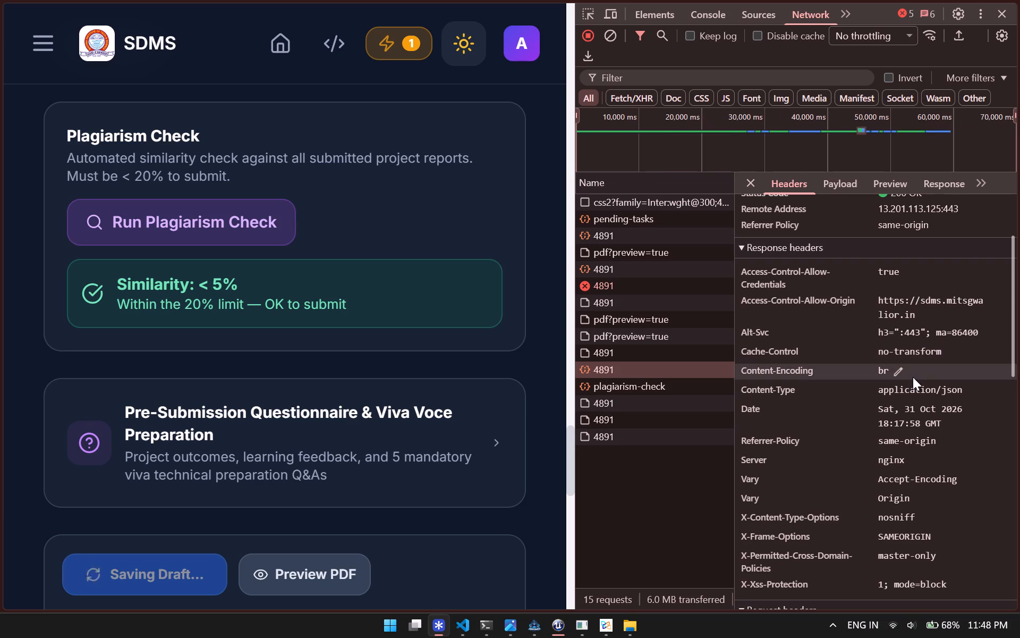
scroll(917, 387, "down", 1)
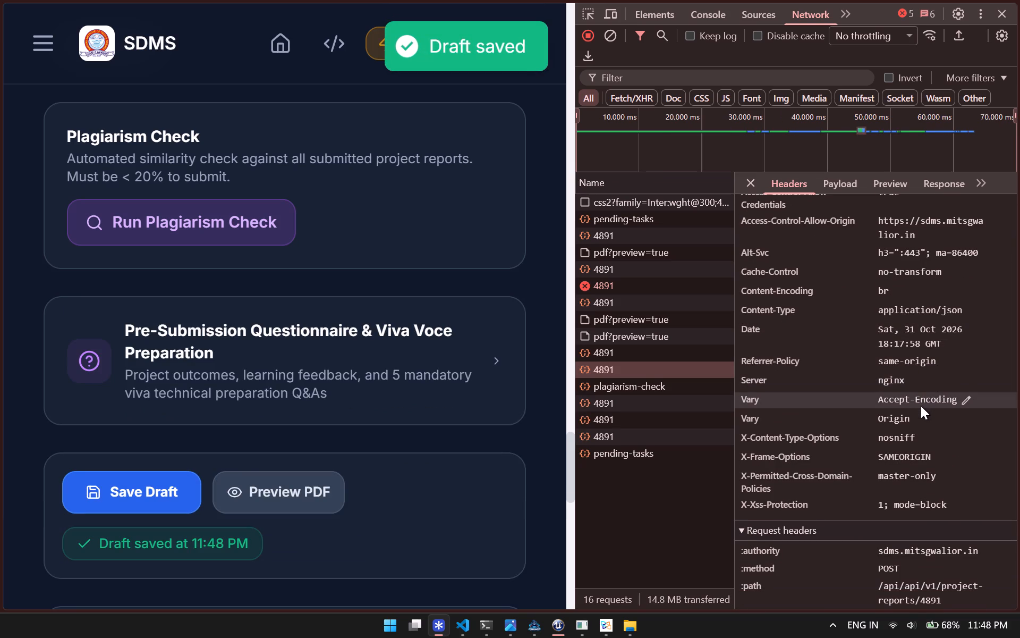
scroll(921, 406, "down", 1)
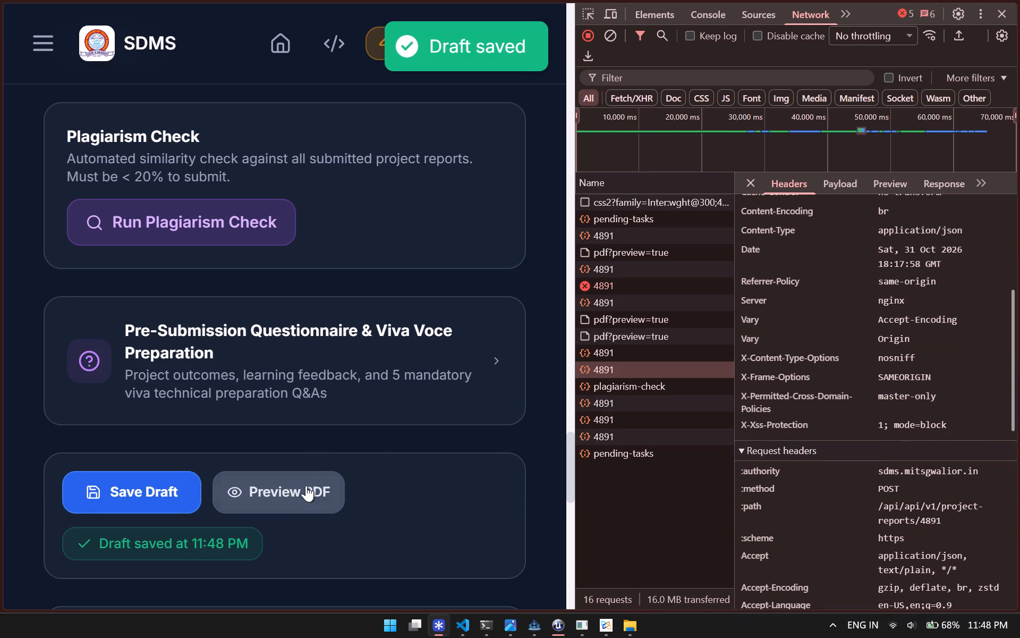
Open a fresh PDF preview of the report and review the front matter and chapters 1 to 3.
left_click(285, 499)
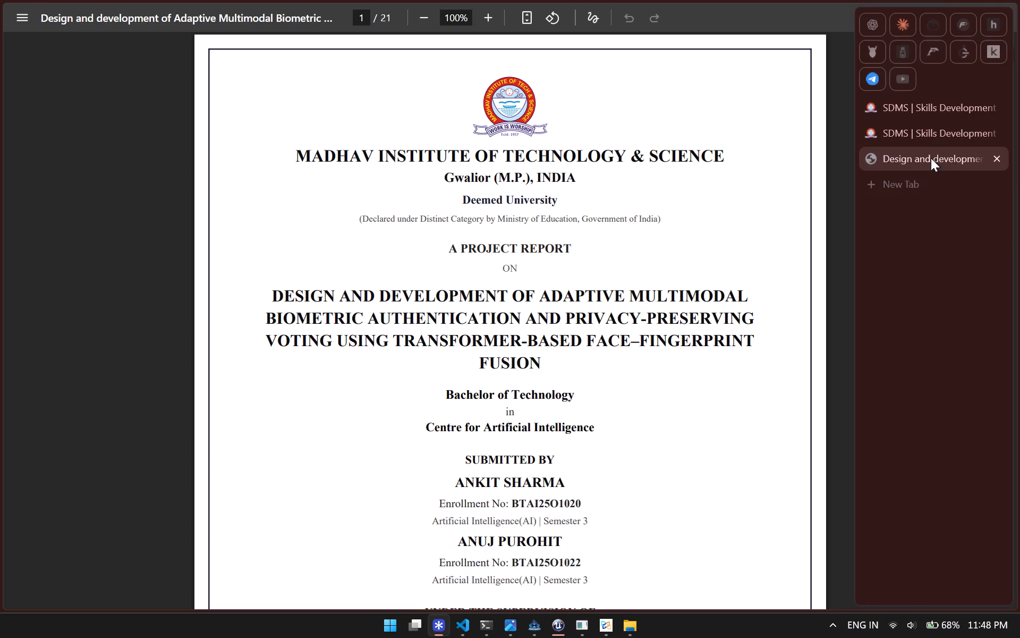
scroll(682, 393, "down", 18)
scroll(683, 390, "up", 1)
scroll(683, 390, "down", 8)
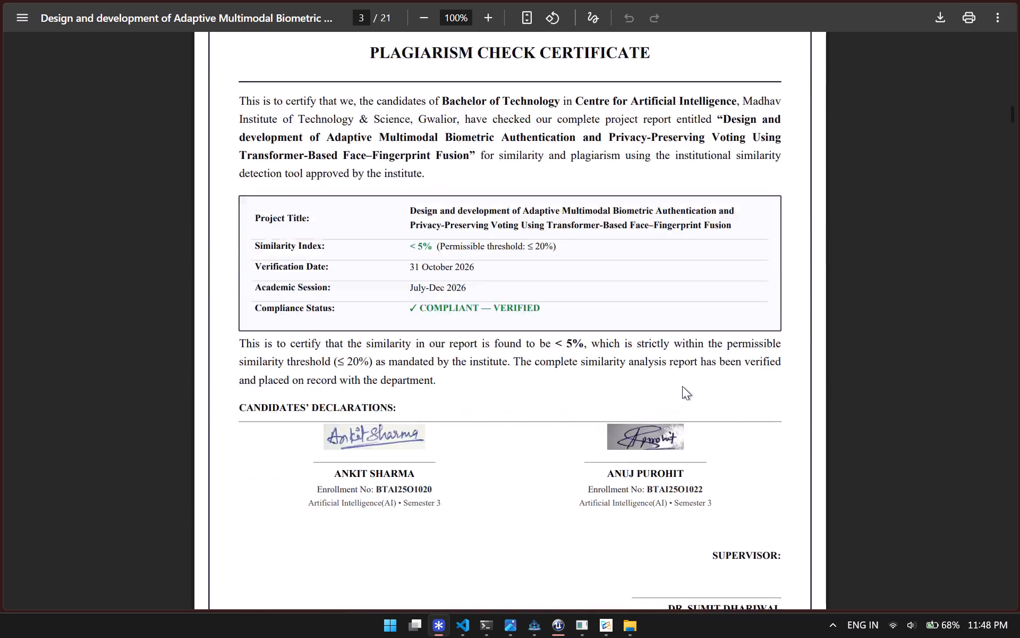
scroll(682, 386, "down", 11)
scroll(682, 385, "down", 15)
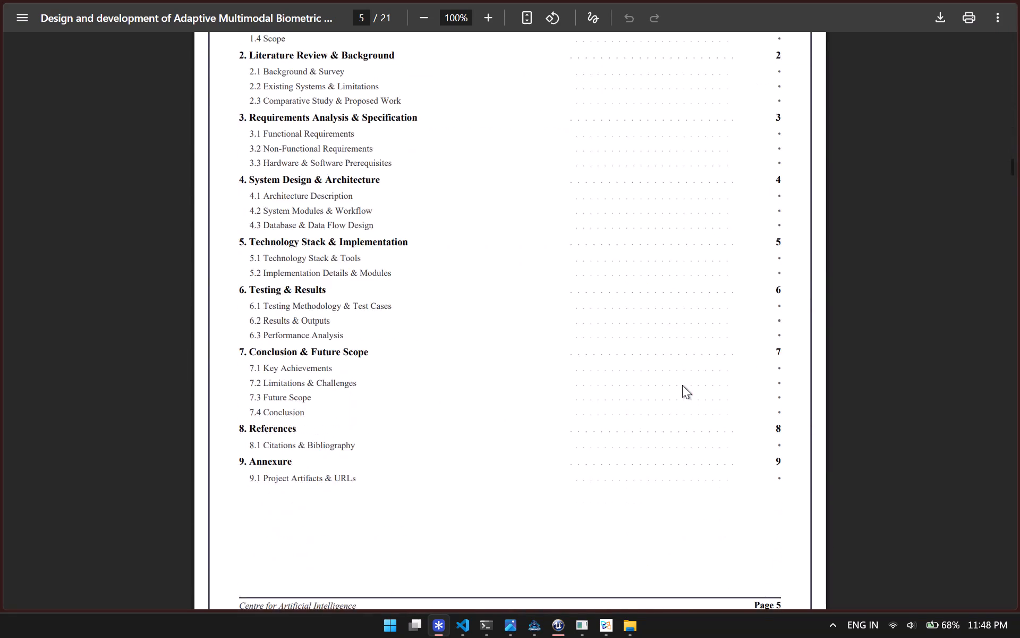
scroll(682, 385, "down", 8)
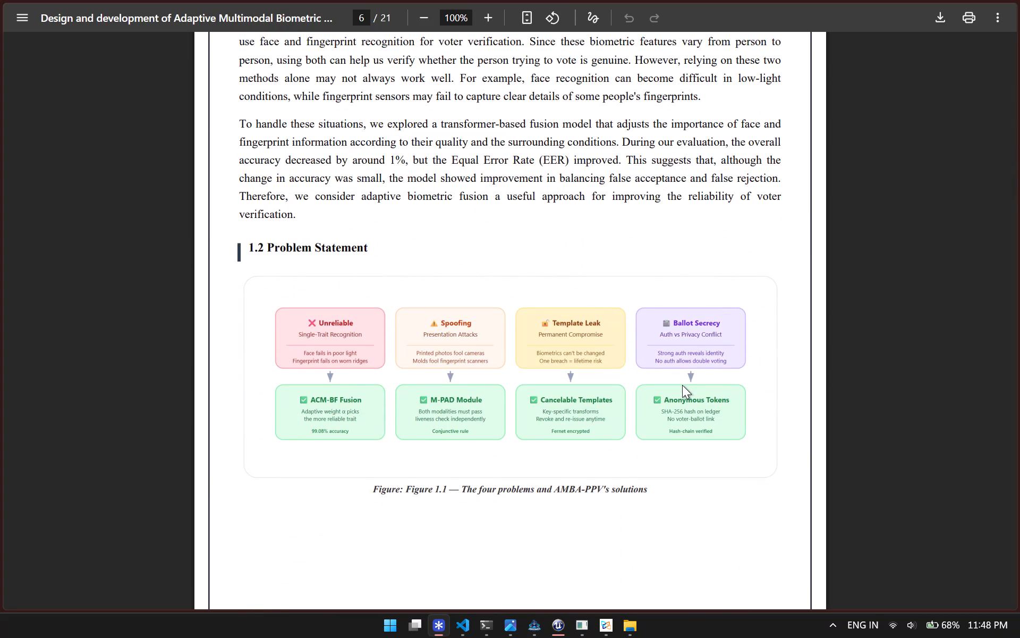
scroll(682, 385, "down", 9)
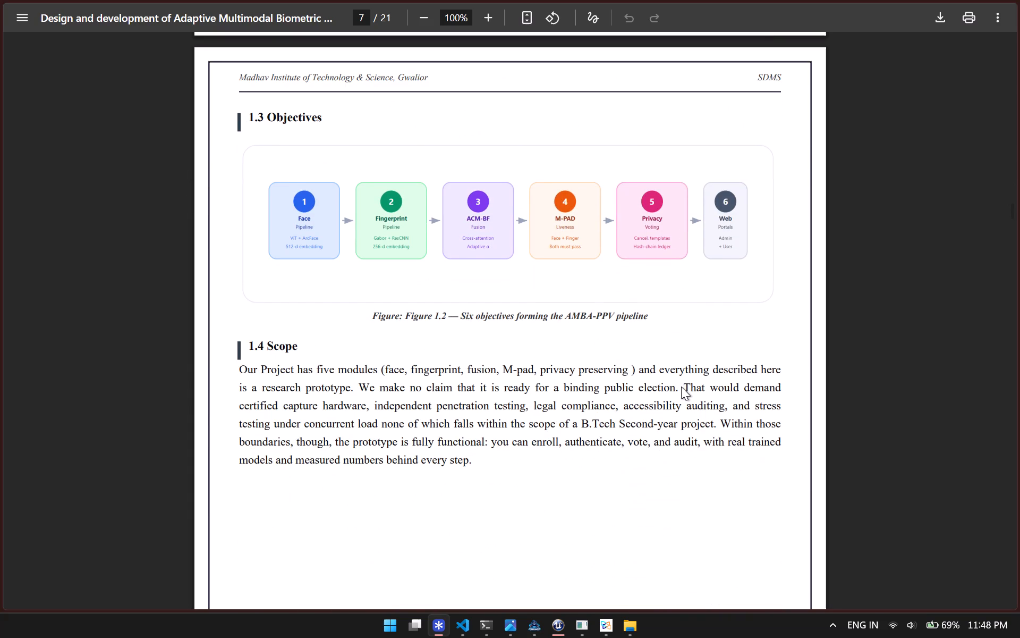
scroll(681, 387, "down", 14)
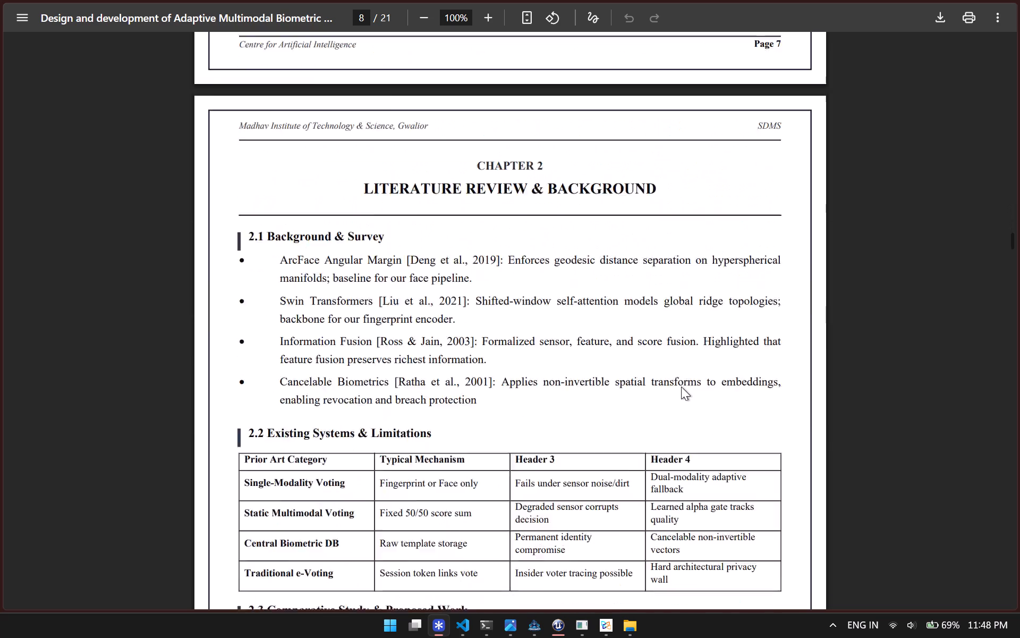
scroll(681, 387, "down", 14)
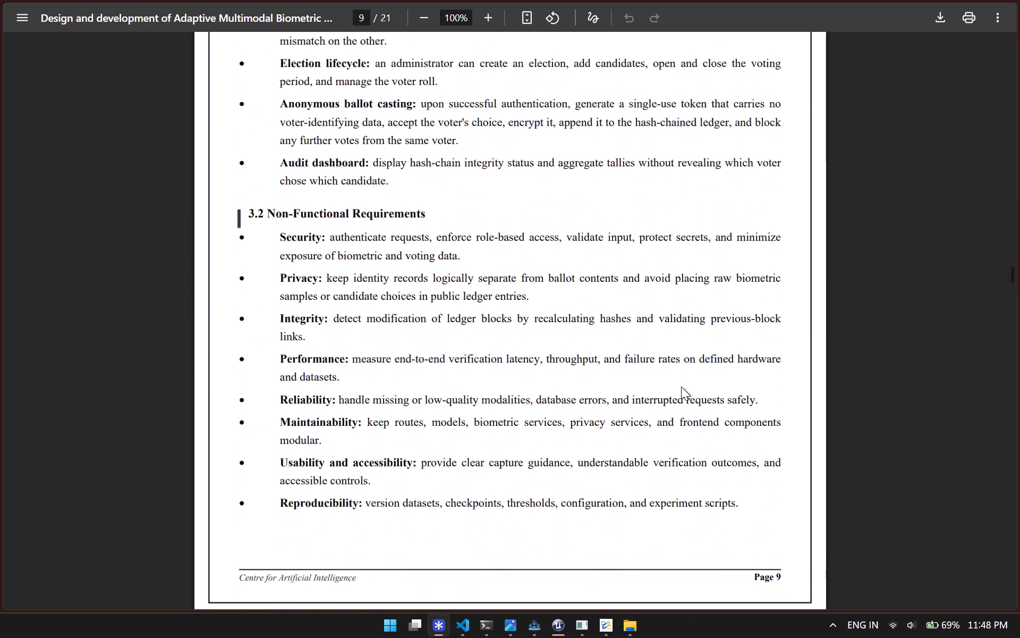
Review chapters 4 to 6 in the PDF preview, checking the Figure 5.1 image and caption in section 5.1.
scroll(681, 387, "down", 16)
scroll(681, 387, "down", 5)
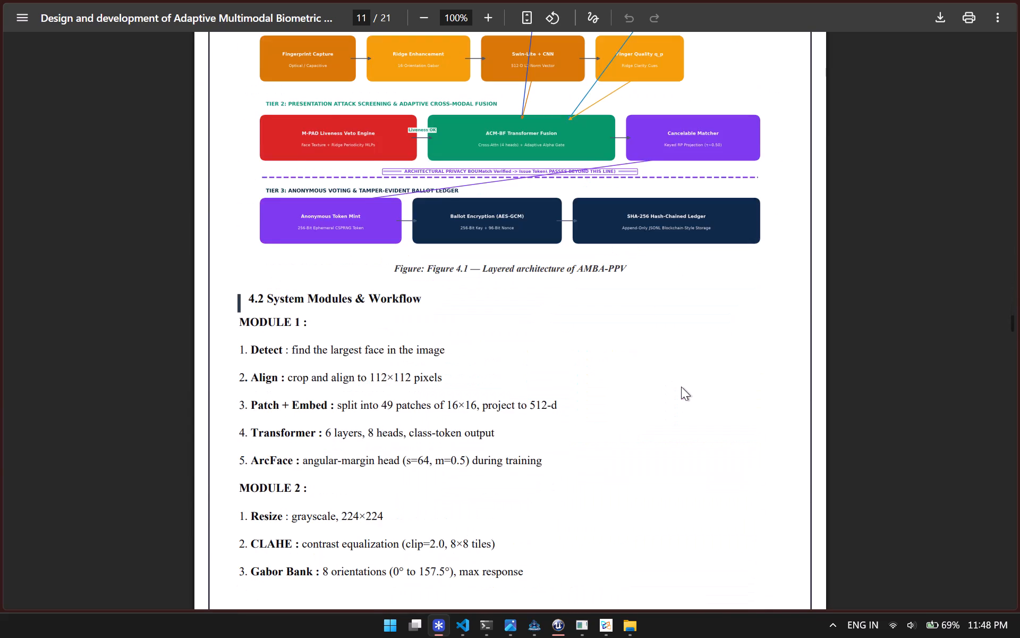
scroll(681, 387, "down", 17)
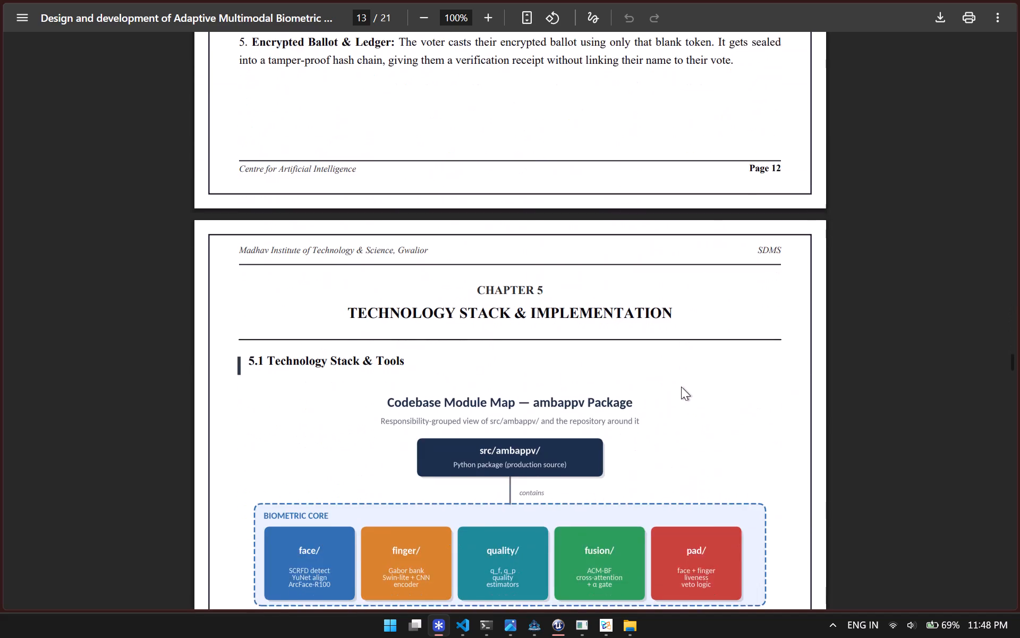
scroll(681, 387, "down", 6)
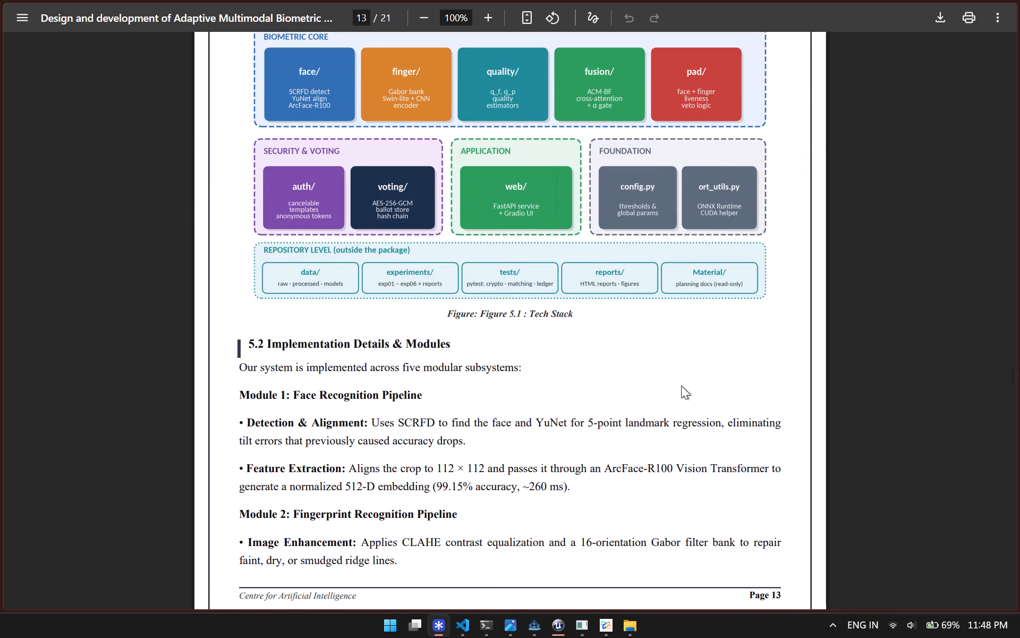
scroll(681, 385, "down", 11)
scroll(681, 385, "down", 16)
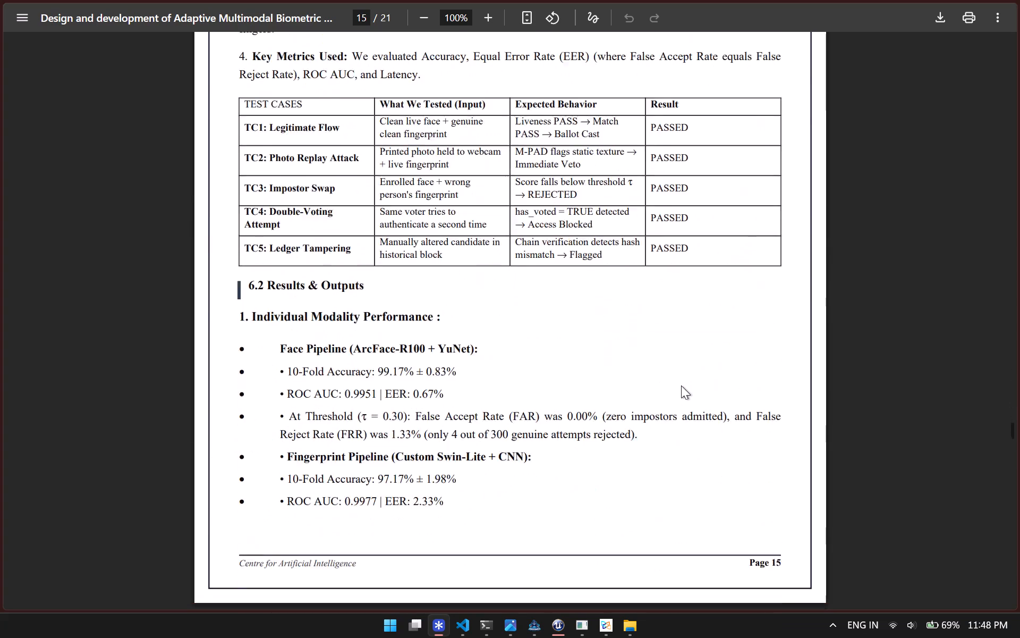
scroll(681, 385, "down", 7)
Download the report PDF to the Downloads folder on drive D under its suggested file name.
left_click(935, 36)
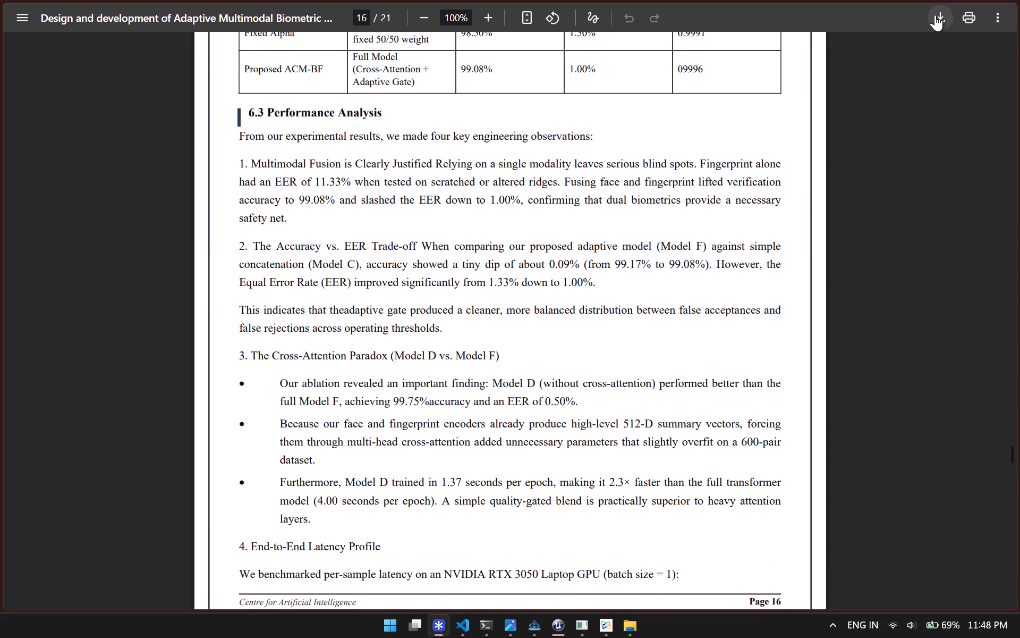
left_click(936, 18)
left_click(477, 354)
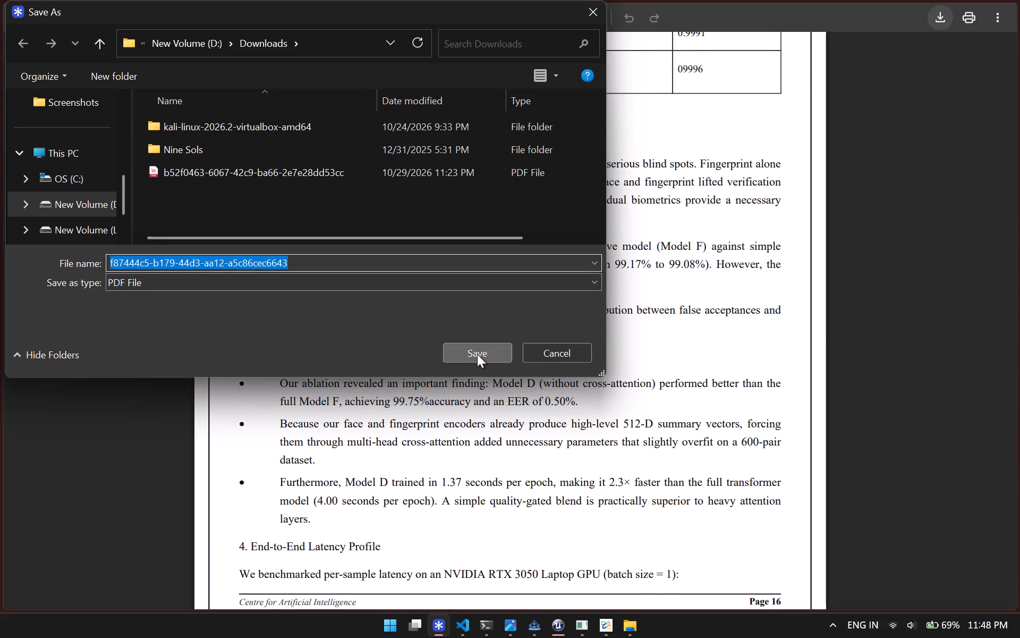
Show the downloaded report PDF in its folder, use its file options, and return to the PDF preview.
left_click(899, 14)
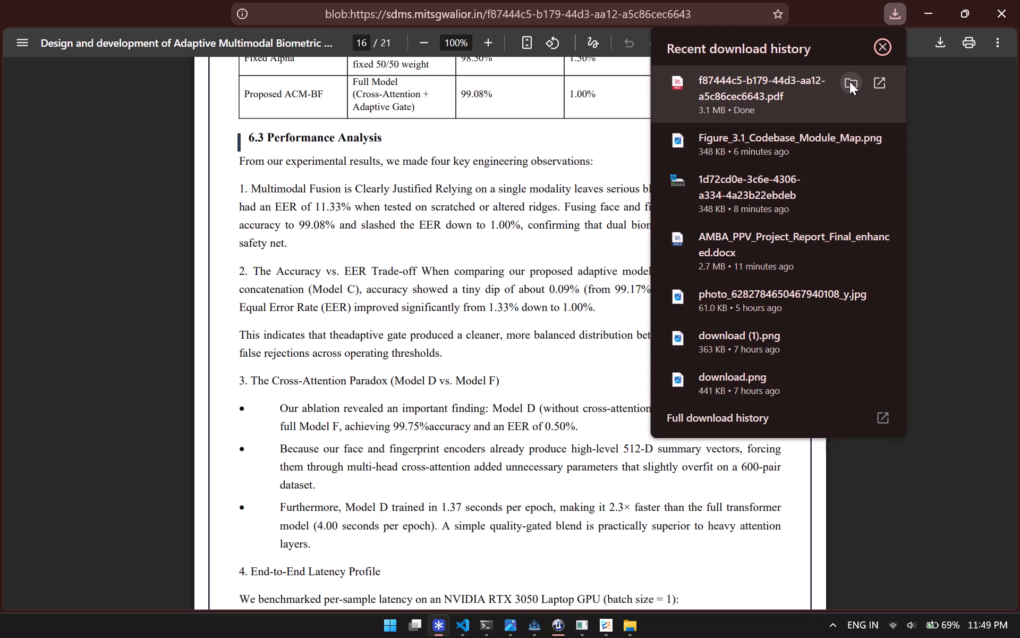
left_click(849, 81)
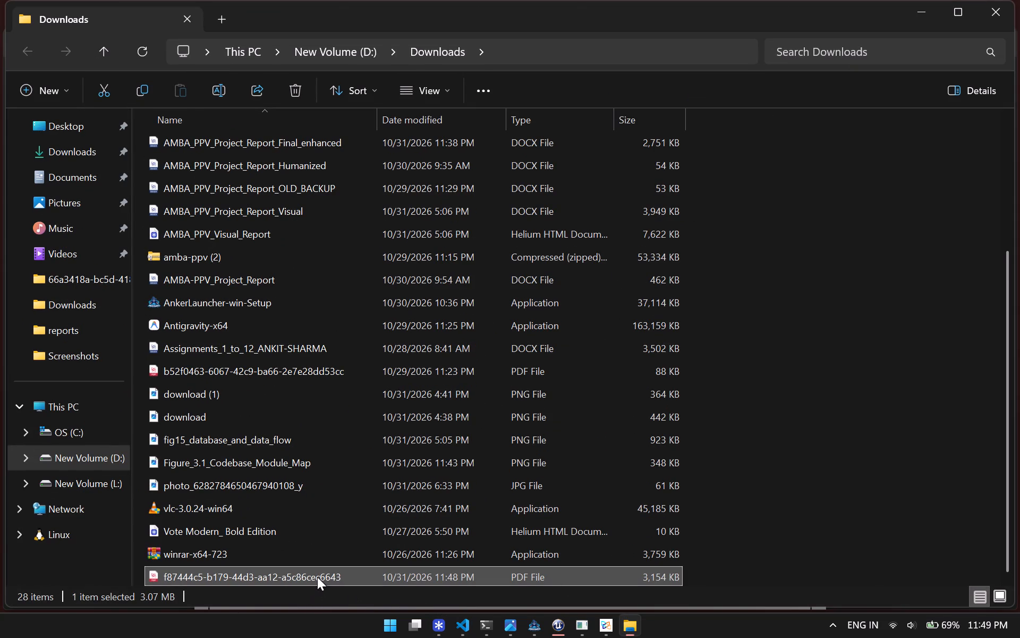
right_click(318, 576)
left_click(823, 506)
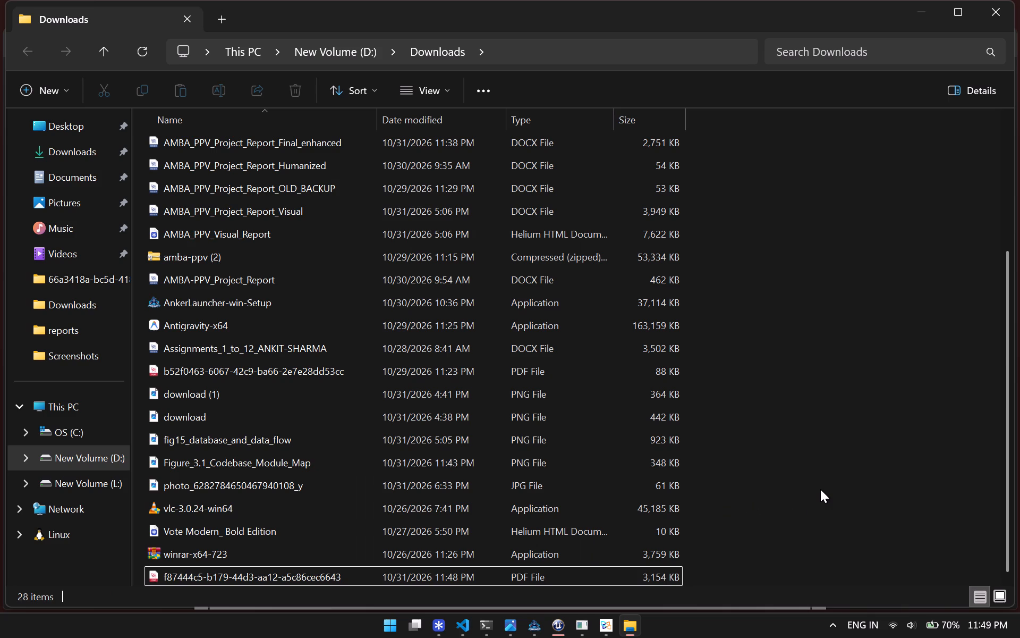
left_click(934, 5)
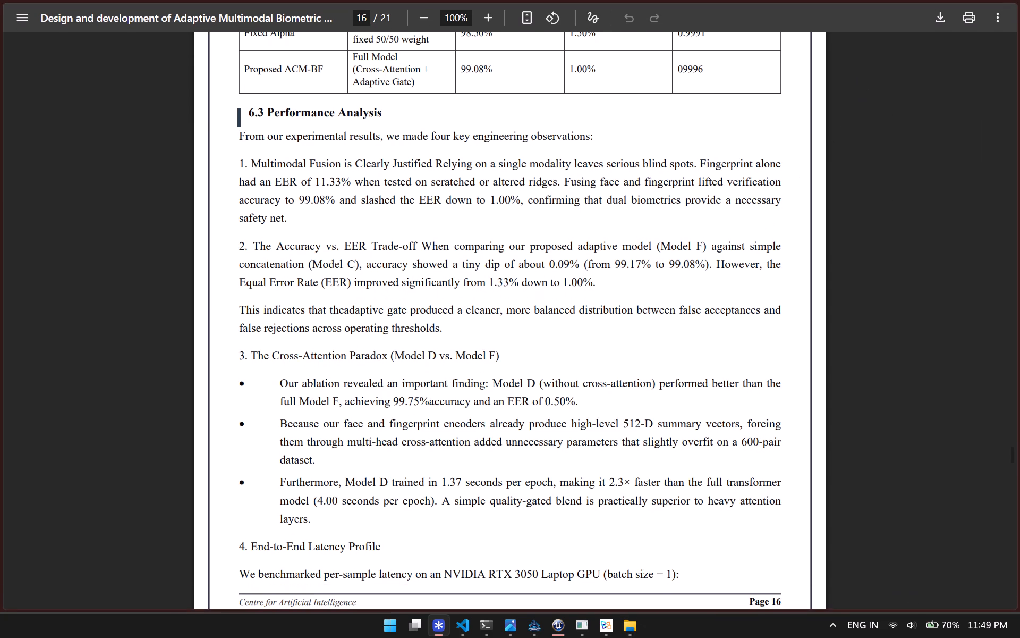
Continue reviewing the PDF preview past section 6.3 Performance Analysis.
scroll(771, 345, "down", 7)
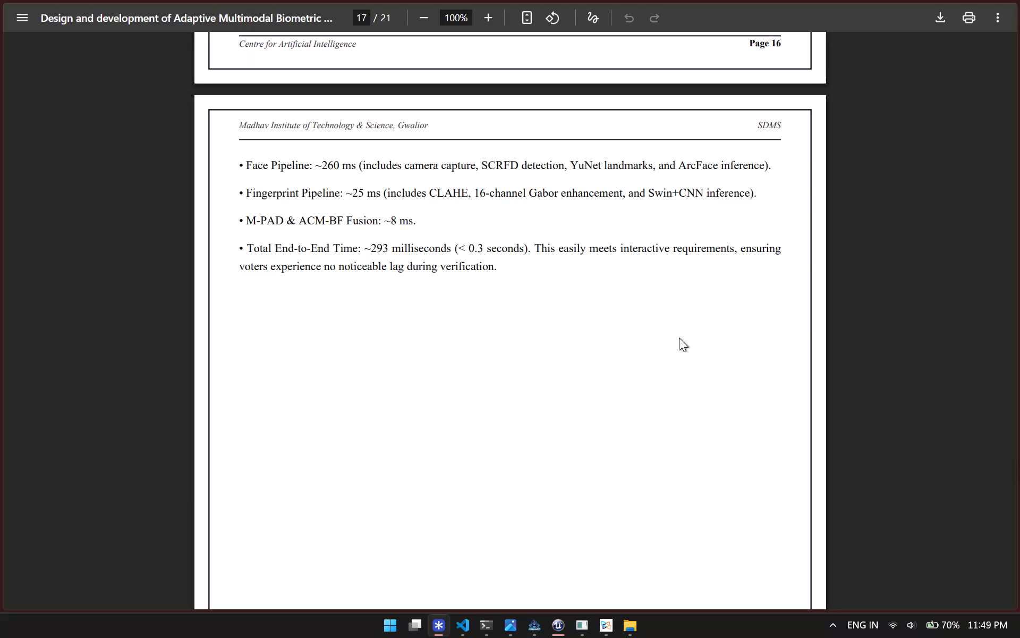
scroll(694, 300, "down", 4)
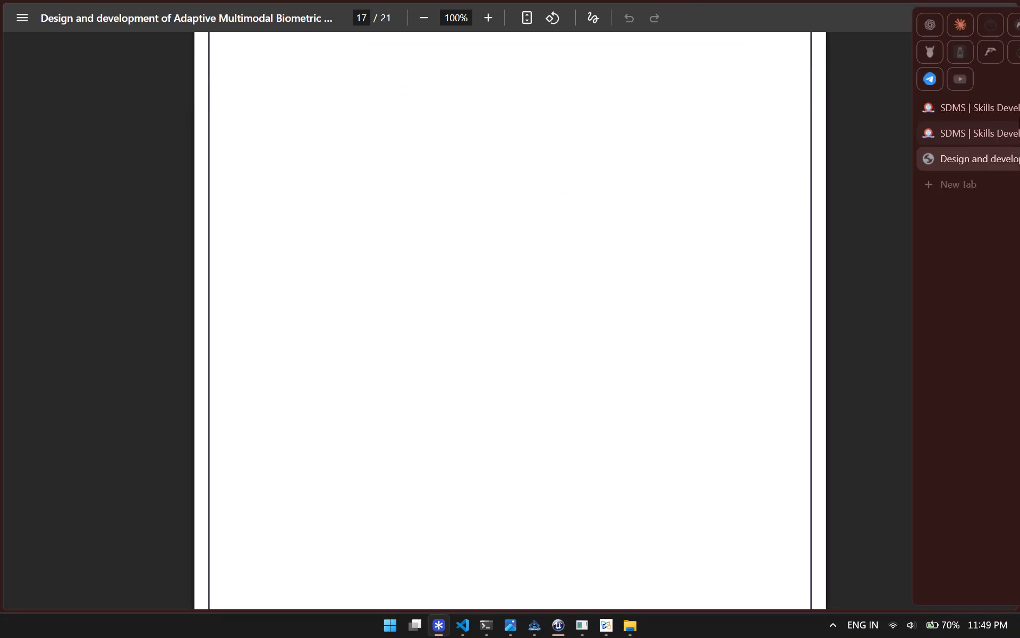
Switch to the SDMS report page, examine the response and request headers of the 4891 network requests, and close the developer tools.
left_click(938, 123)
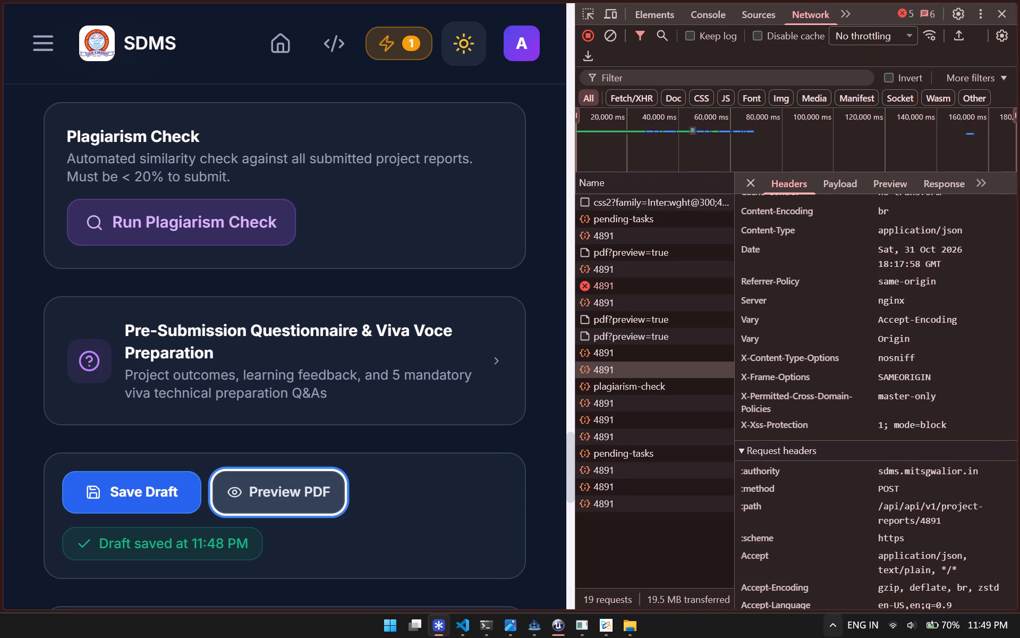
left_click(683, 505)
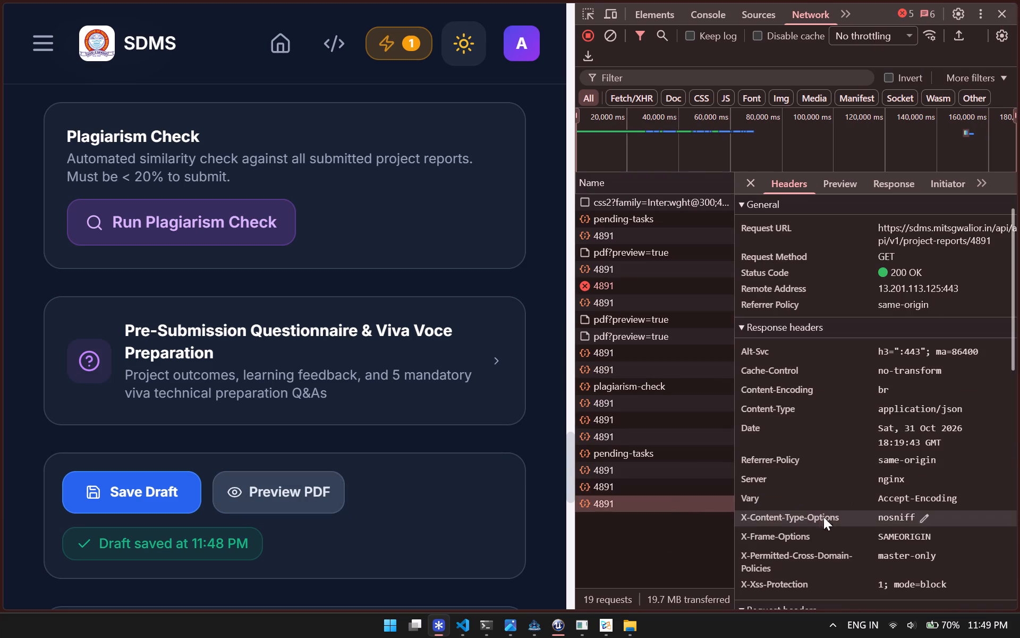
left_click(642, 458)
left_click(633, 433)
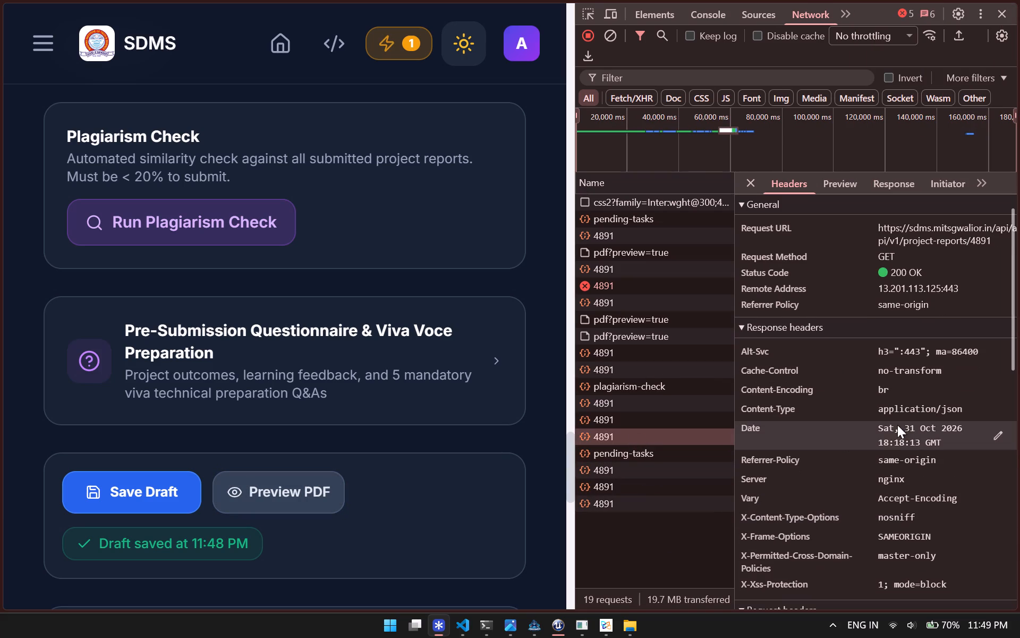
scroll(911, 446, "down", 2)
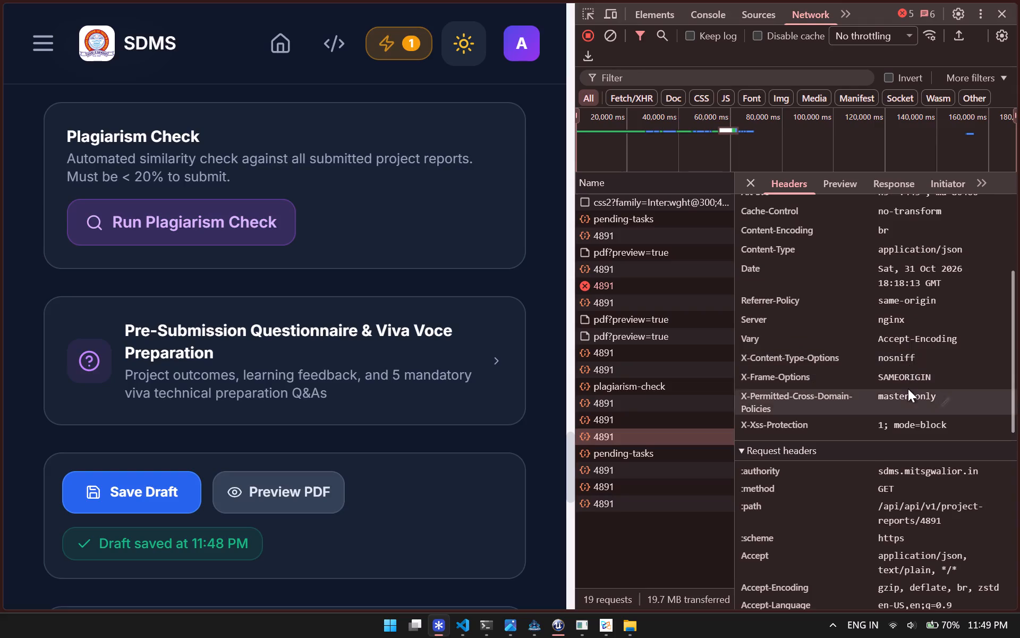
scroll(908, 387, "down", 2)
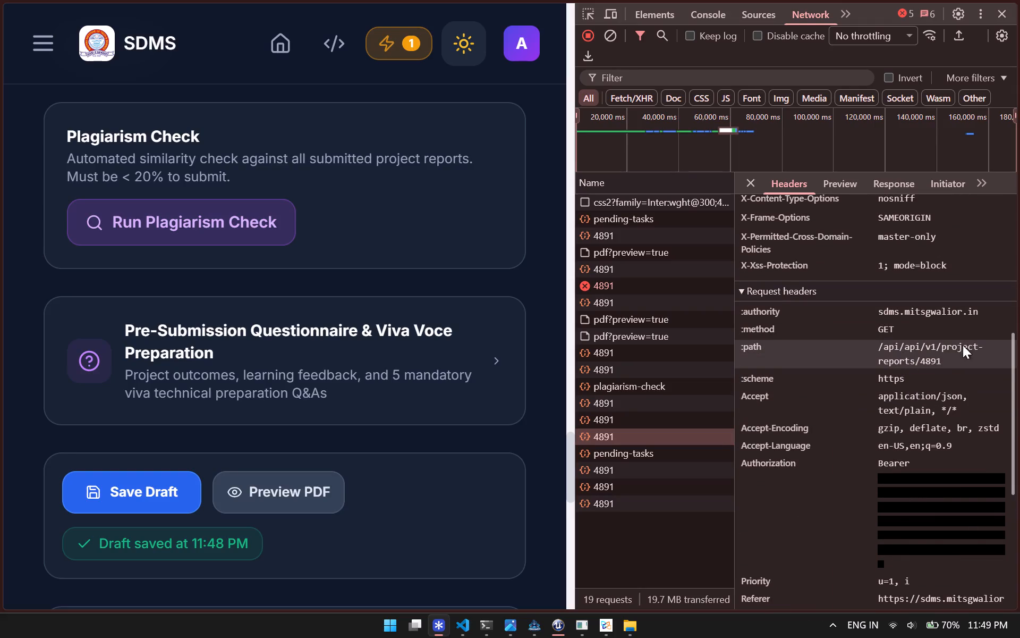
scroll(936, 396, "down", 1)
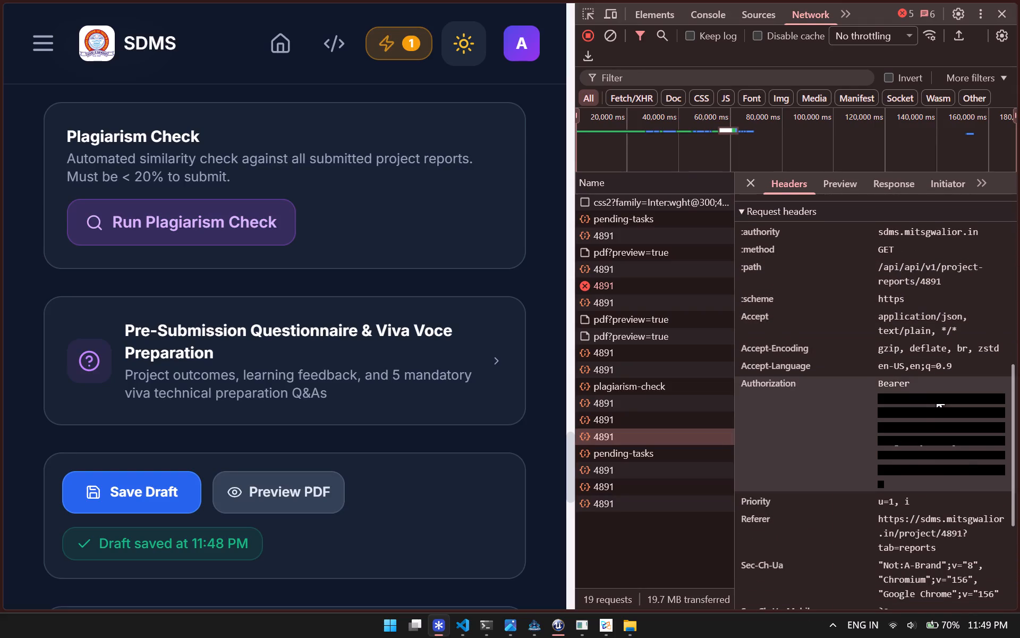
scroll(922, 367, "down", 2)
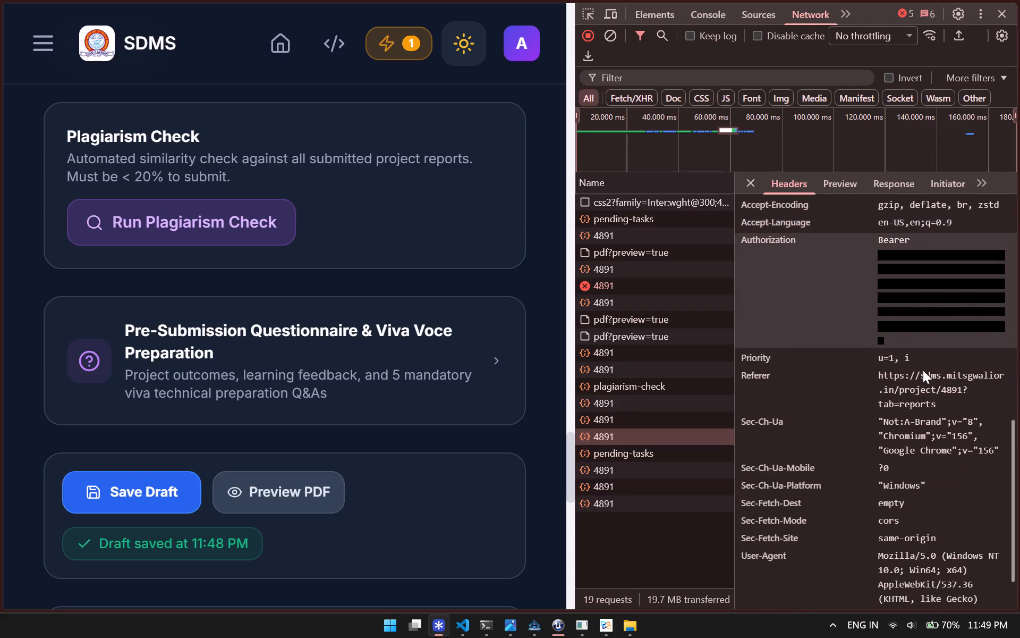
scroll(923, 370, "down", 2)
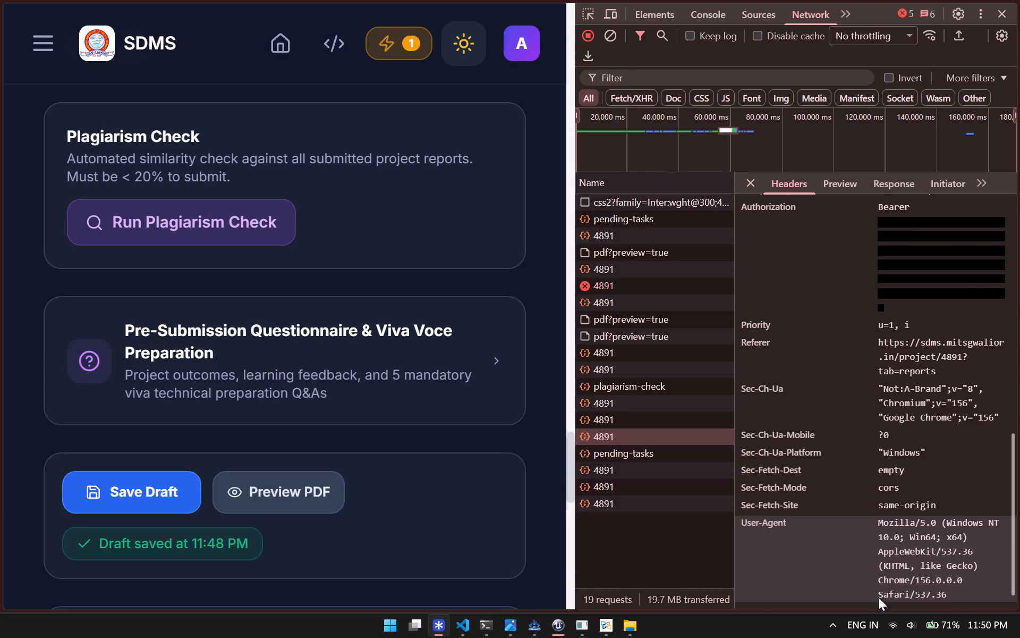
left_click(1002, 13)
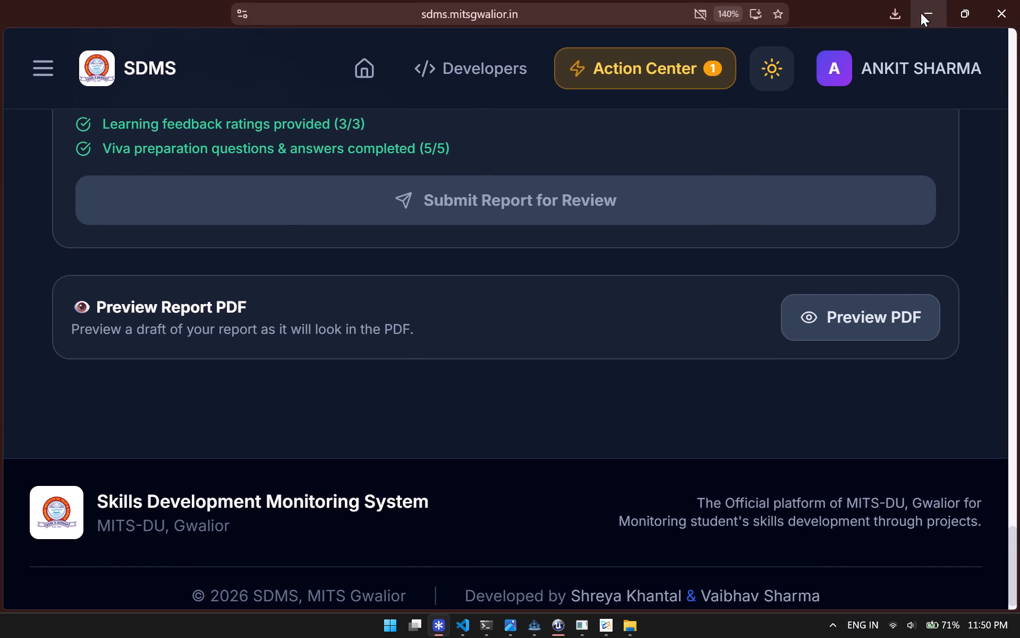
Minimize the browser and close the PDF reader window behind it.
left_click(921, 13)
left_click(944, 3)
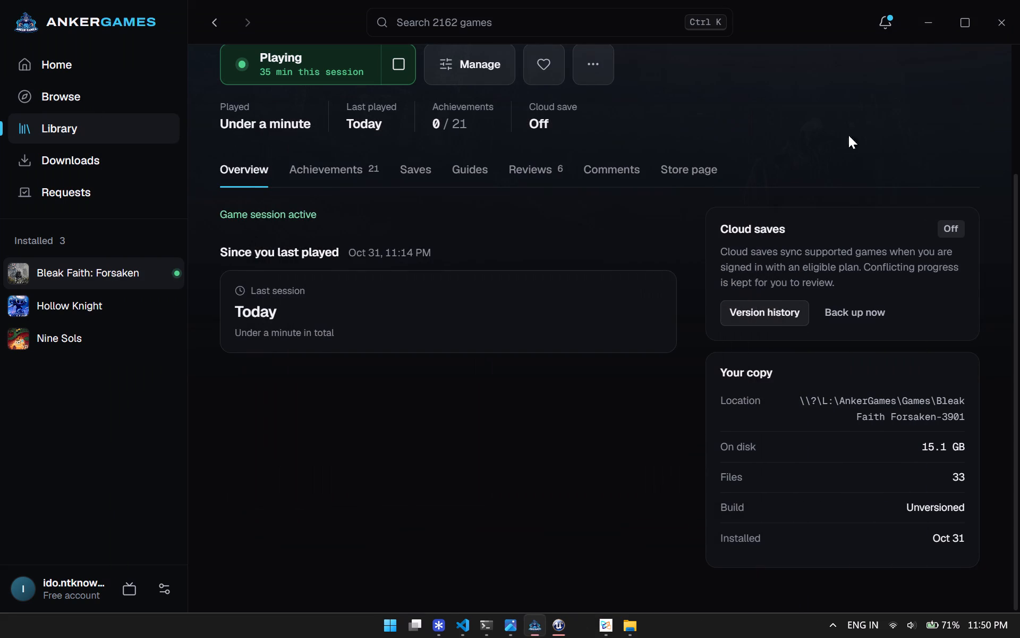
Clear the desktop by minimizing the AnkerGames launcher and Ubuntu terminal and dismissing the UE4 Prerequisites window.
left_click(924, 14)
left_click(720, 468)
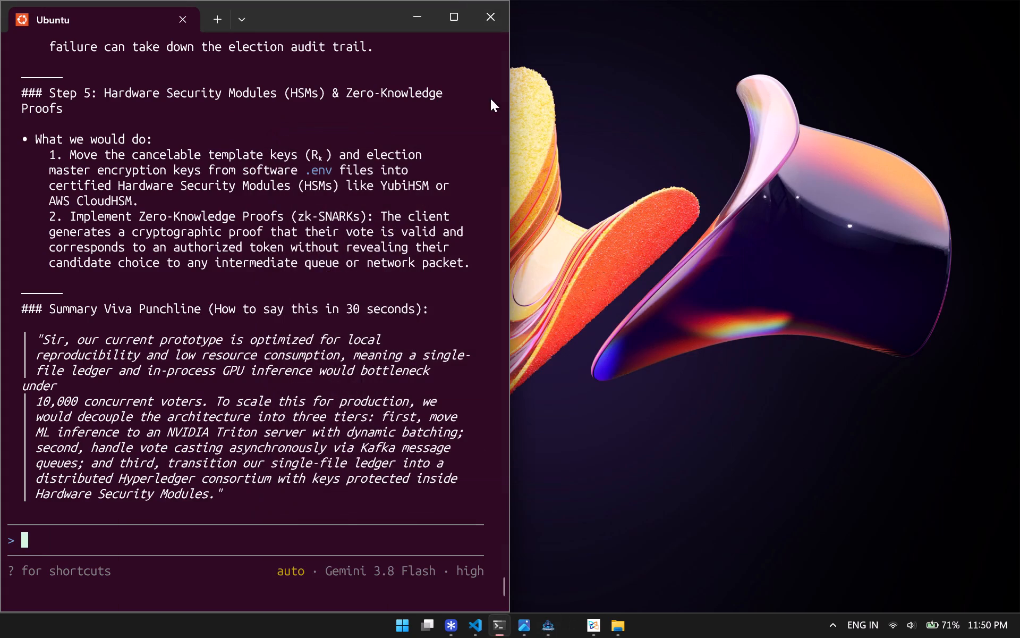
left_click(417, 13)
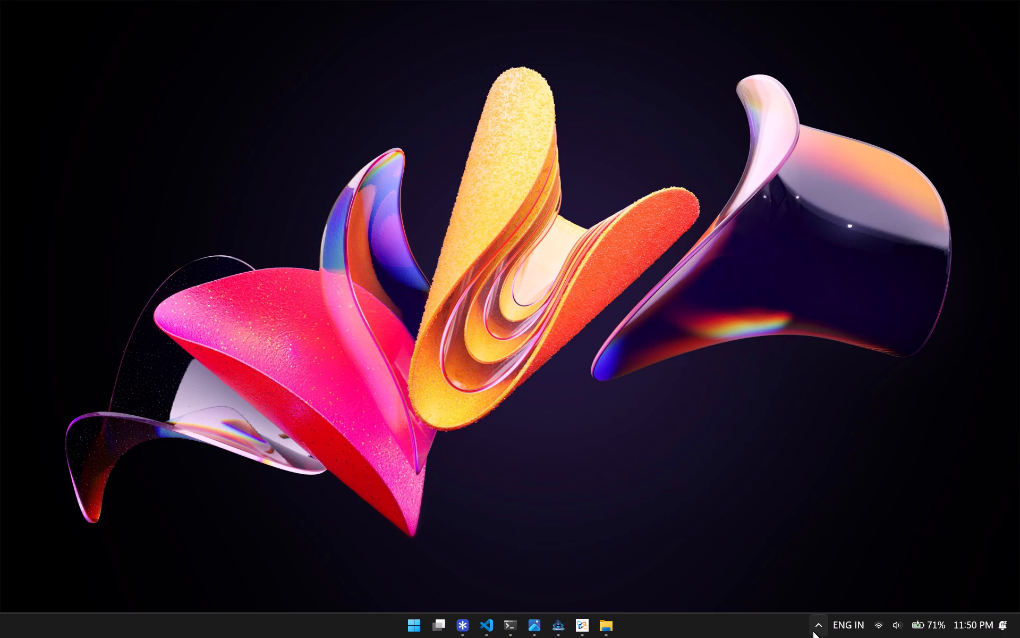
Show the hidden system tray icons.
left_click(819, 629)
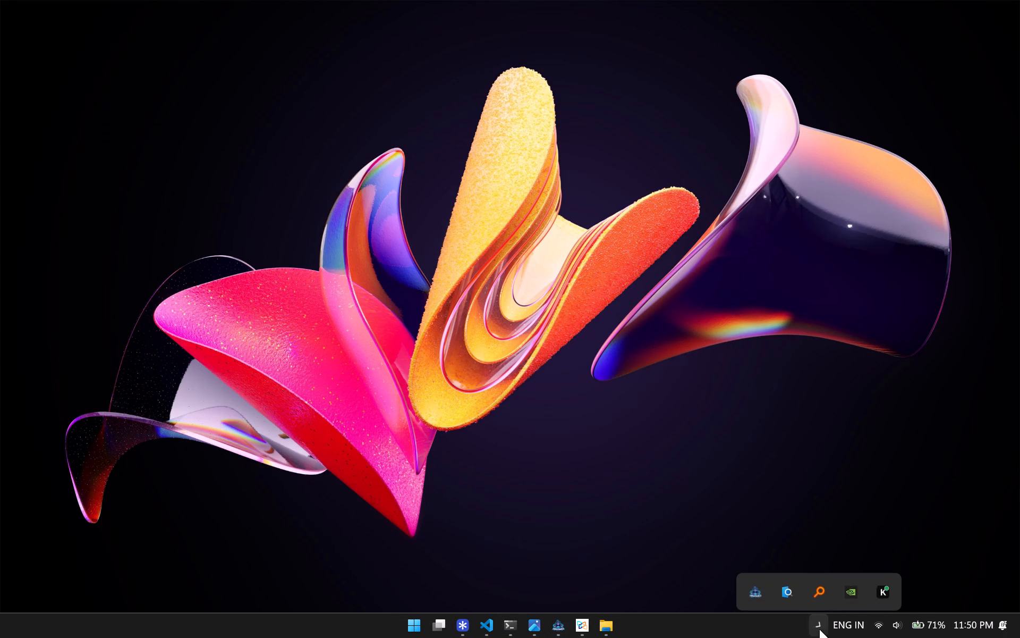